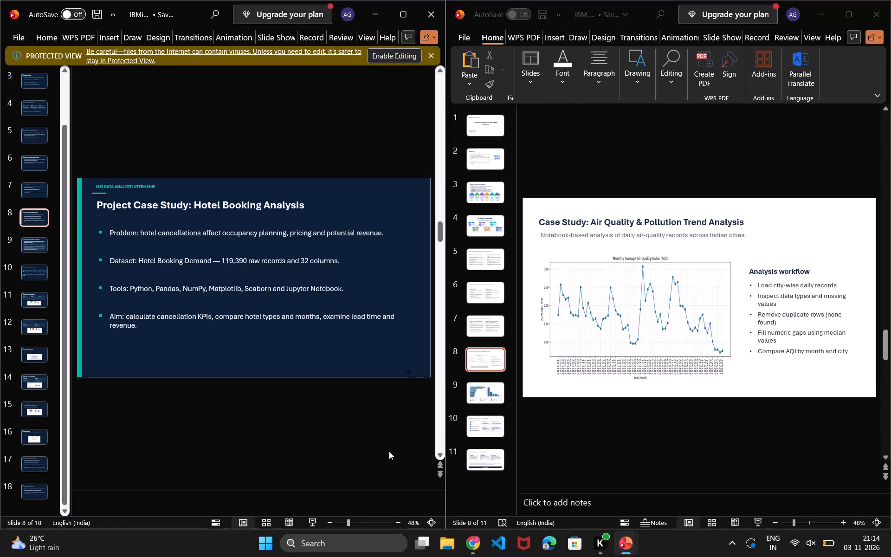
Replace "Case Study" with "Project " before the colon in slide 8's Air Quality & Pollution Trend Analysis title.
click(588, 222)
click(586, 222)
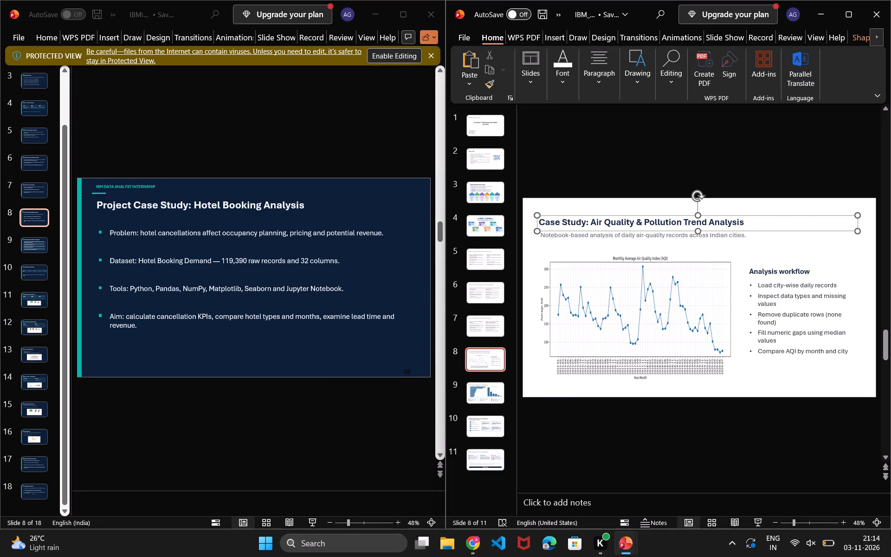
key(BackSpace)
key(BackSpace)
key(BackSpace)
key(BackSpace)
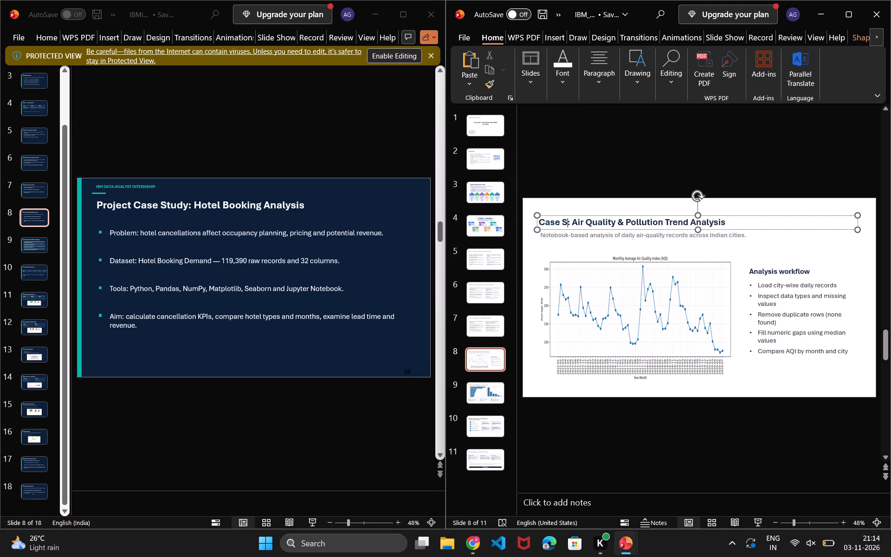
key(BackSpace)
key(BackSpace)
key(BackSpace)
key(BackSpace)
key(BackSpace)
key(BackSpace)
key(p)
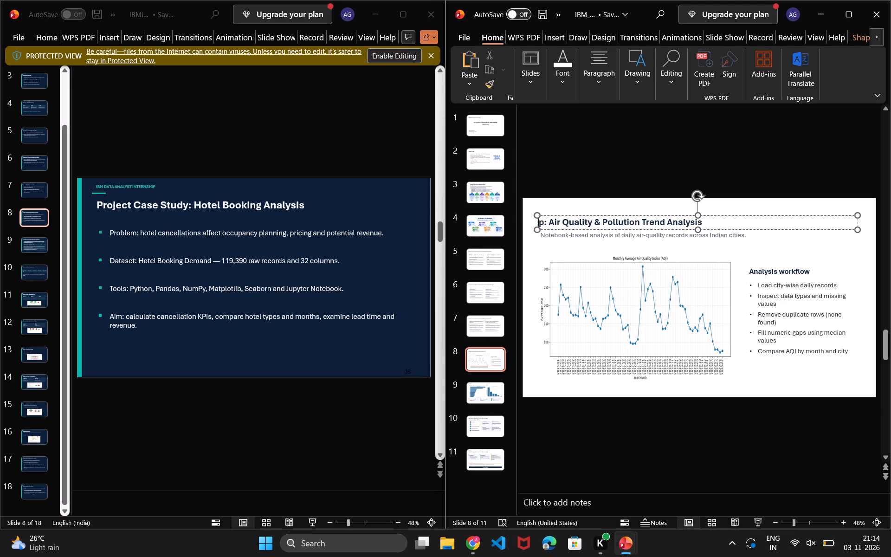
key(BackSpace)
key(shift+p)
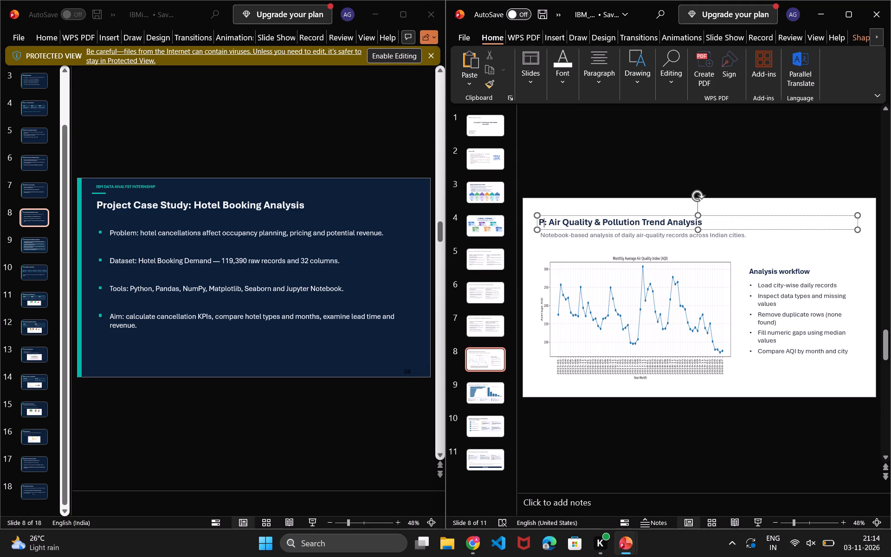
text(roject)
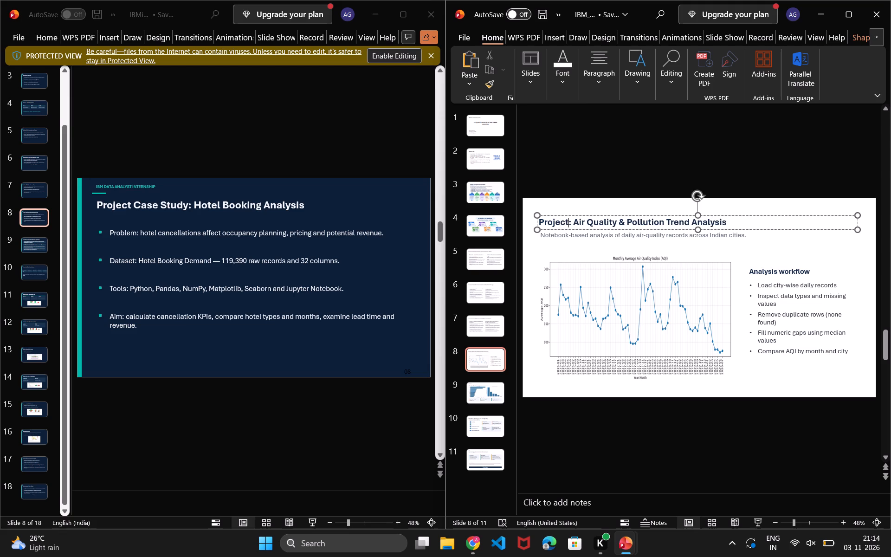
key(space)
click(635, 273)
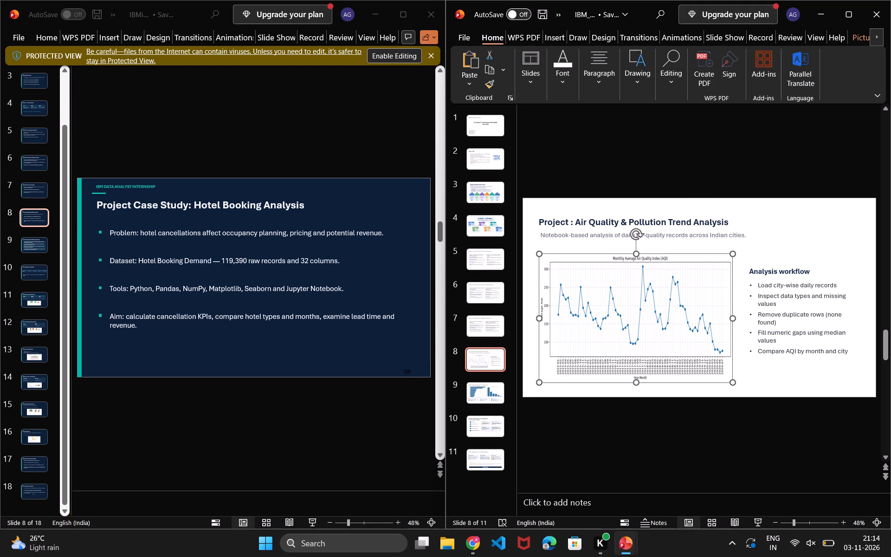
click(774, 215)
click(802, 240)
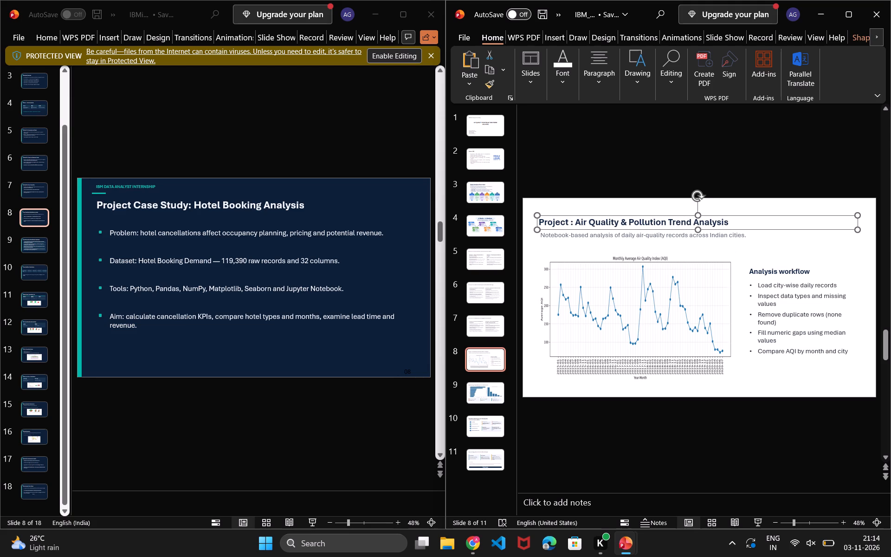
click(865, 259)
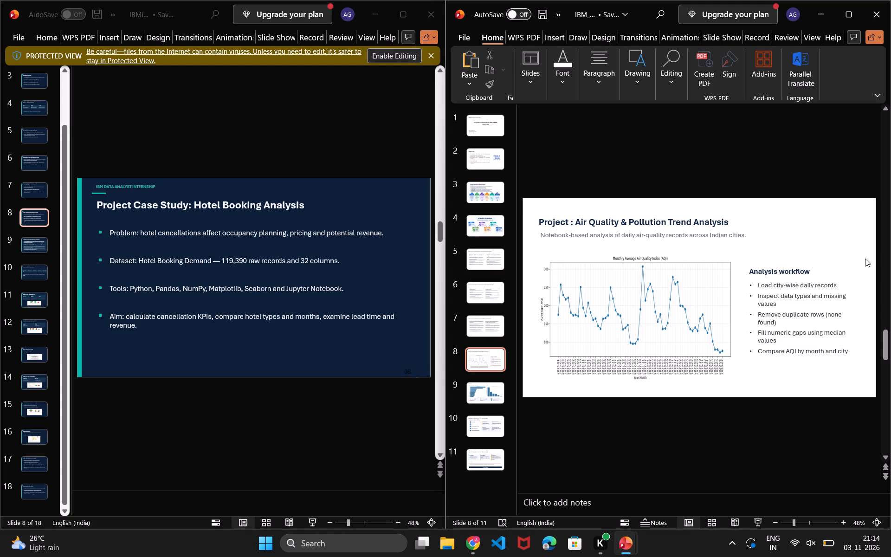
Delete the "Notebook-based analysis of daily air-quality records across Indian cities." subtitle from slide 8.
click(739, 237)
click(743, 228)
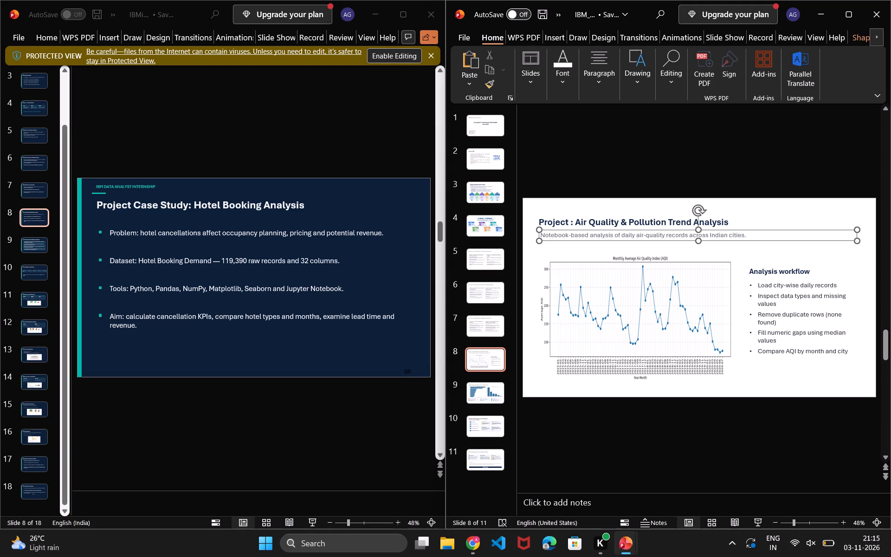
click(749, 229)
click(749, 236)
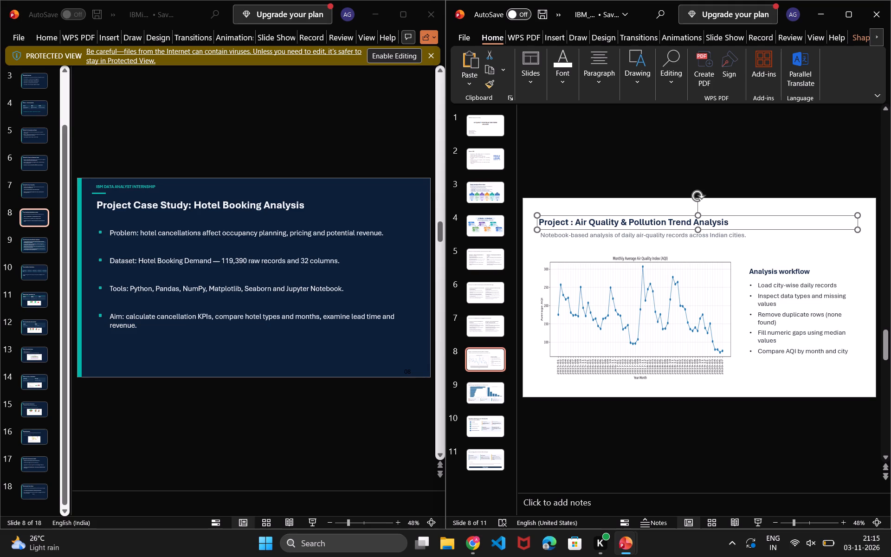
click(750, 239)
key(BackSpace)
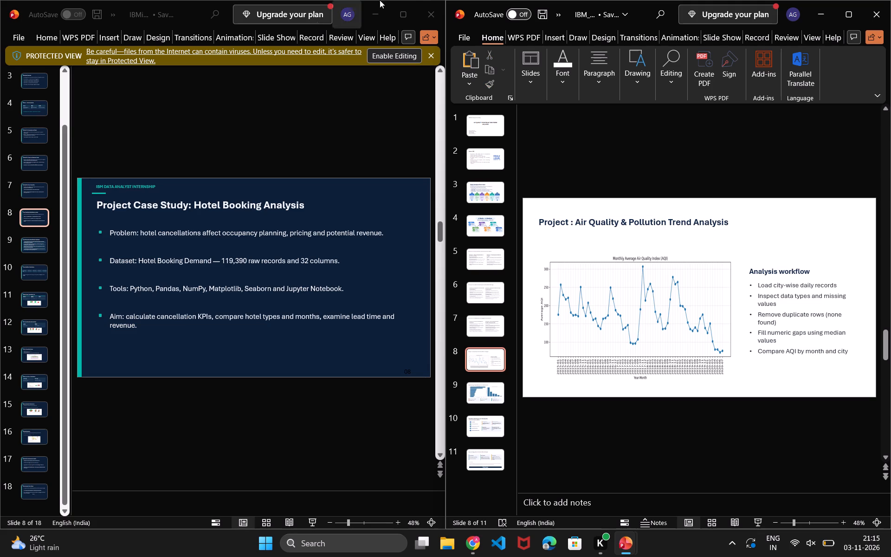
click(412, 10)
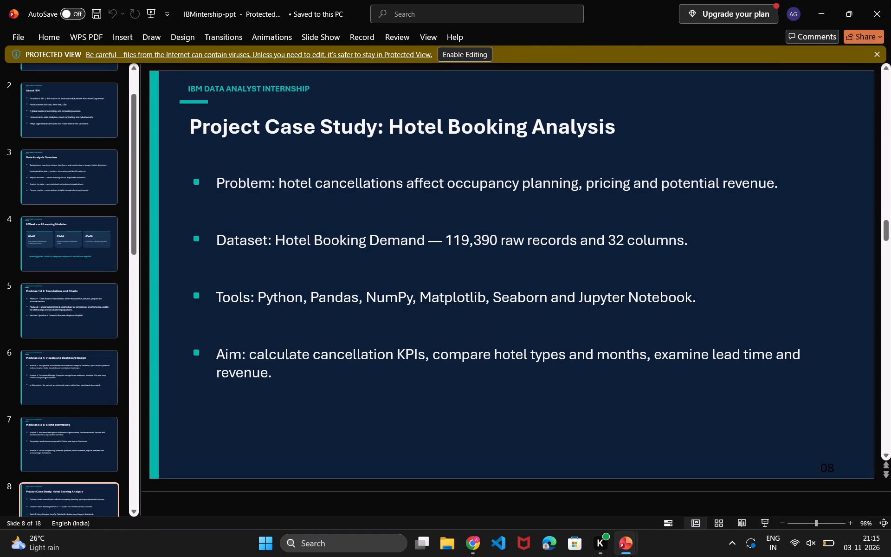
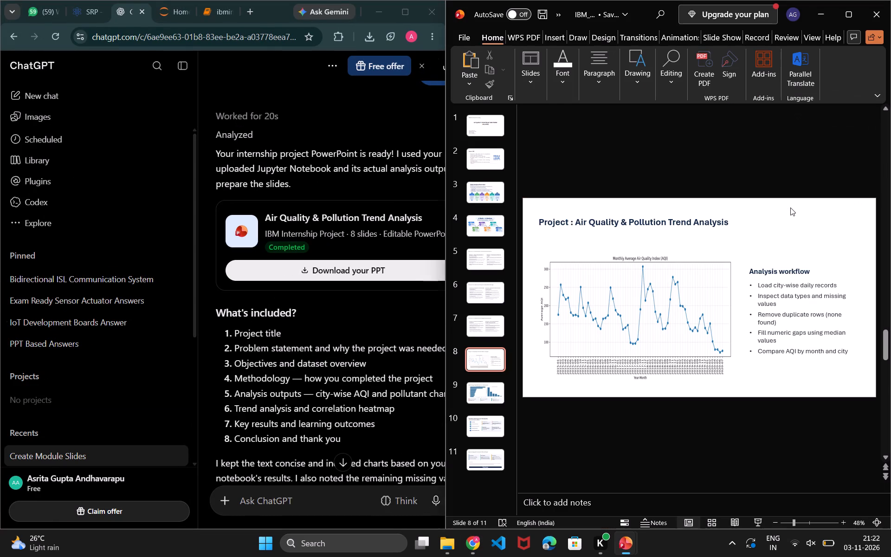
Review the generated slides through to the Conclusion beside the IBM presentation, and go back to the Analysis Outputs slide.
click(253, 467)
key(Down)
key(Down)
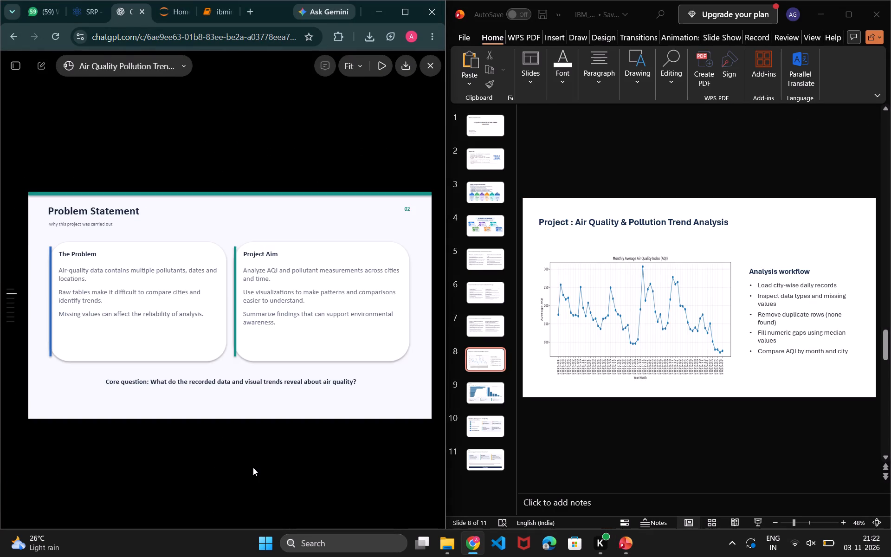
key(Down)
key(Down)
key(Down)
key(Down)
key(Down)
key(Down)
key(Down)
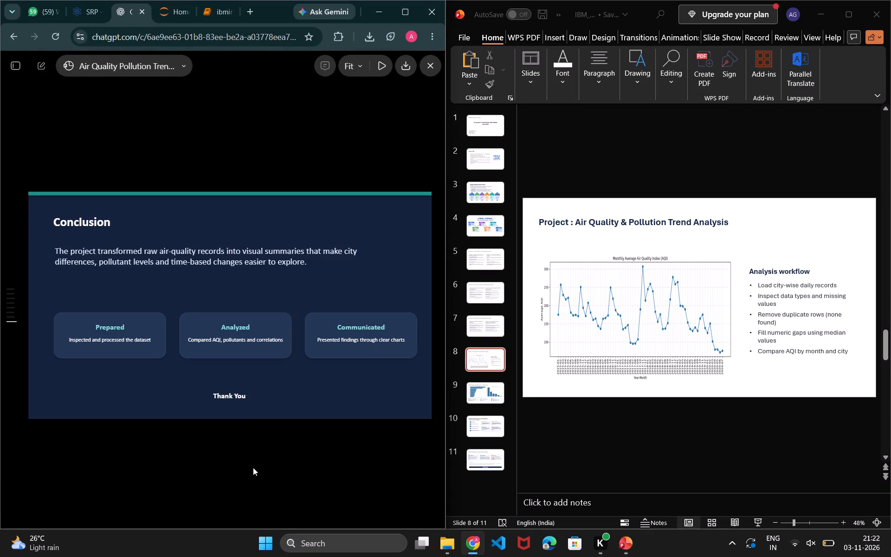
key(Up)
key(Up)
key(Up)
key(Up)
key(Down)
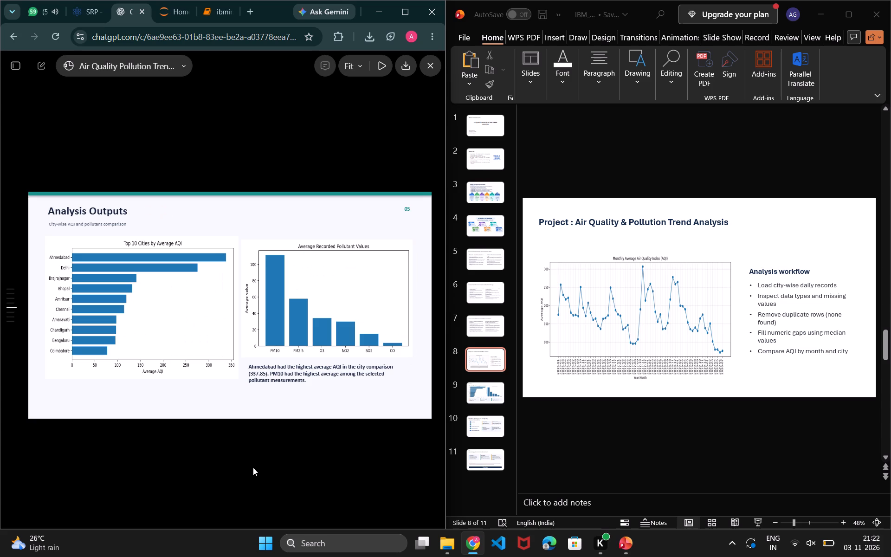
key(Up)
key(Down)
Go back through the generated deck to examine its Methodology and Problem Statement slides.
click(337, 194)
click(344, 127)
click(223, 499)
key(Up)
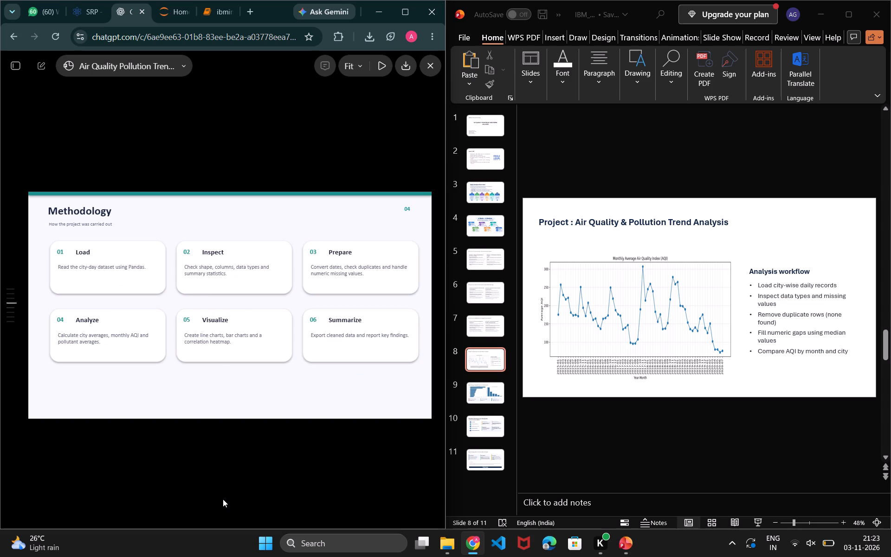
key(Up)
key(Down)
click(627, 259)
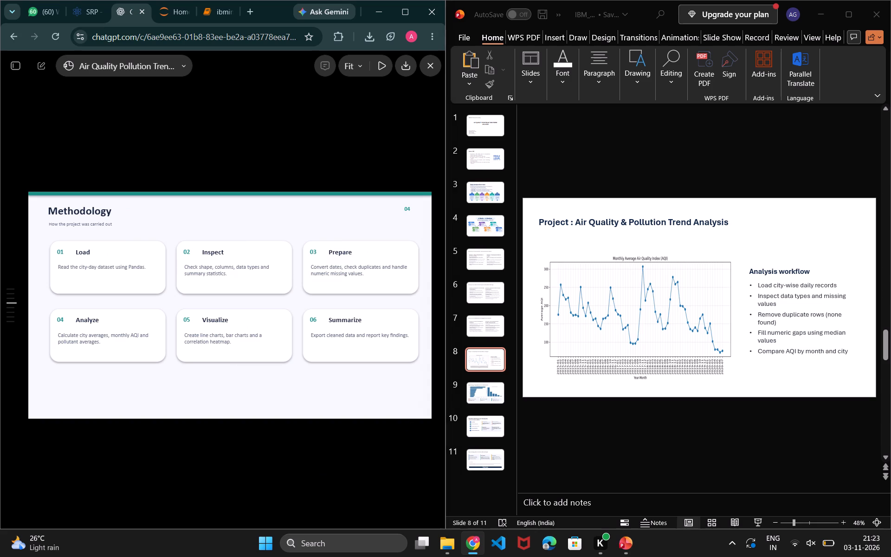
click(188, 507)
key(Up)
key(Up)
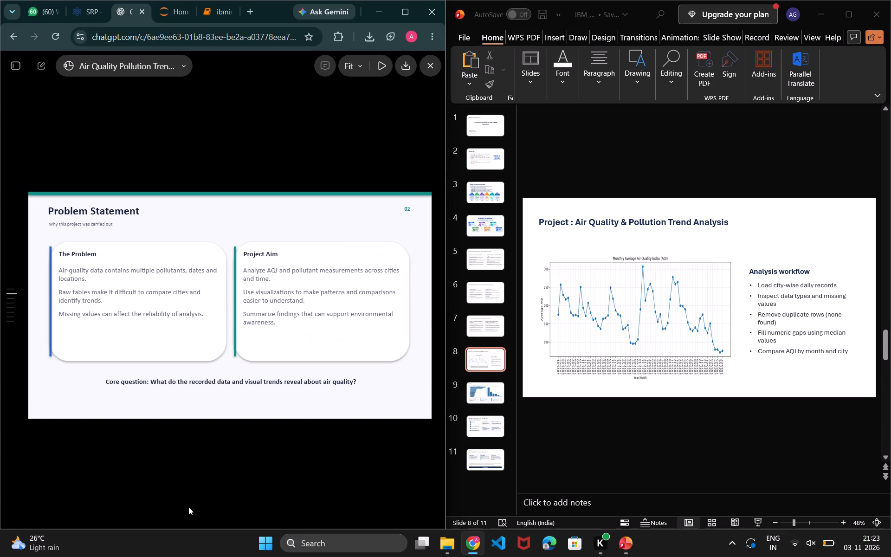
key(Up)
key(Down)
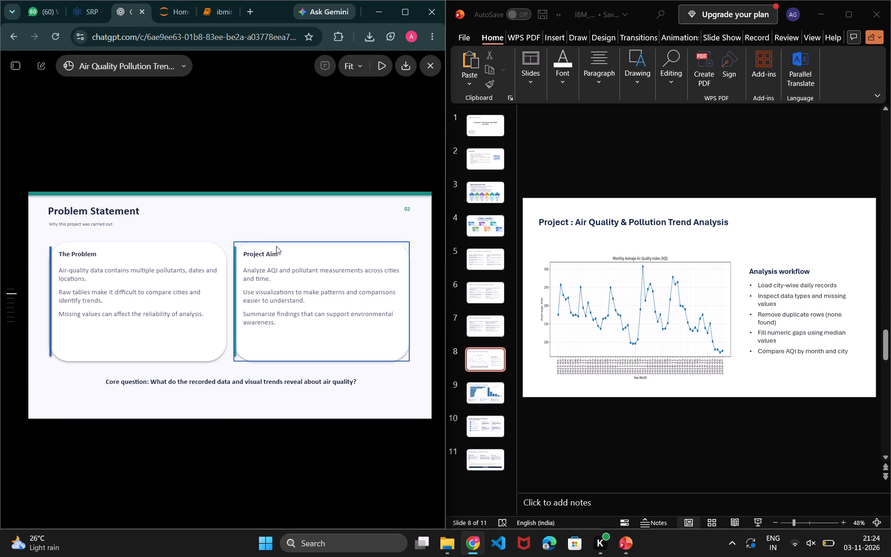
click(271, 233)
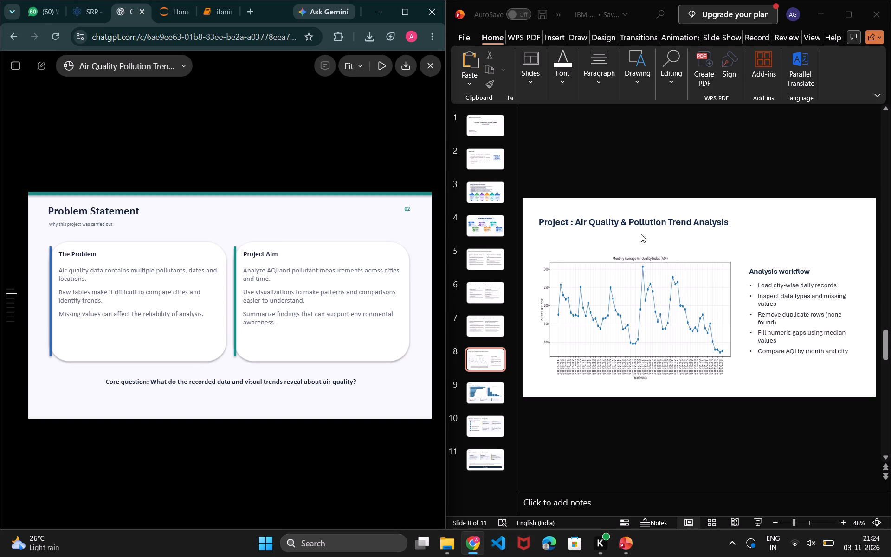
Compare slides 8 and 9 of the IBM presentation with the generated deck's slides up to Analysis Outputs.
click(675, 225)
click(662, 283)
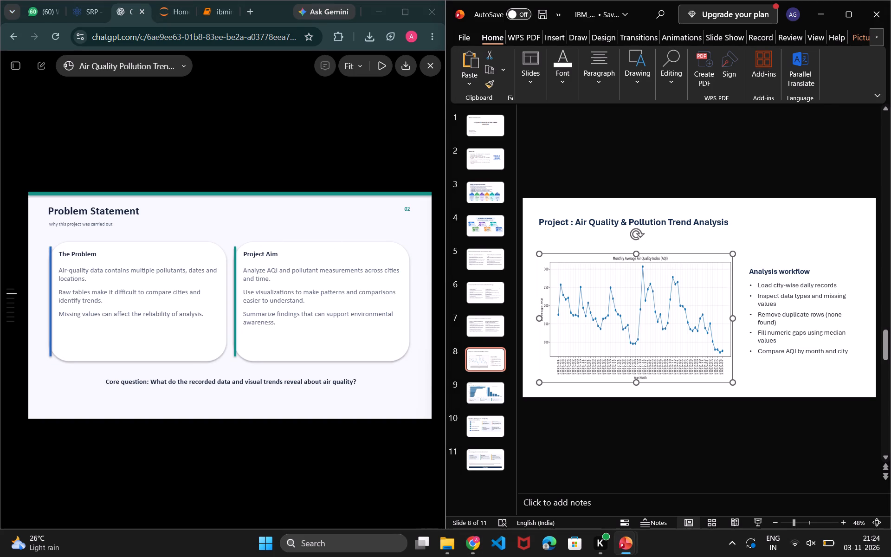
click(823, 215)
click(859, 250)
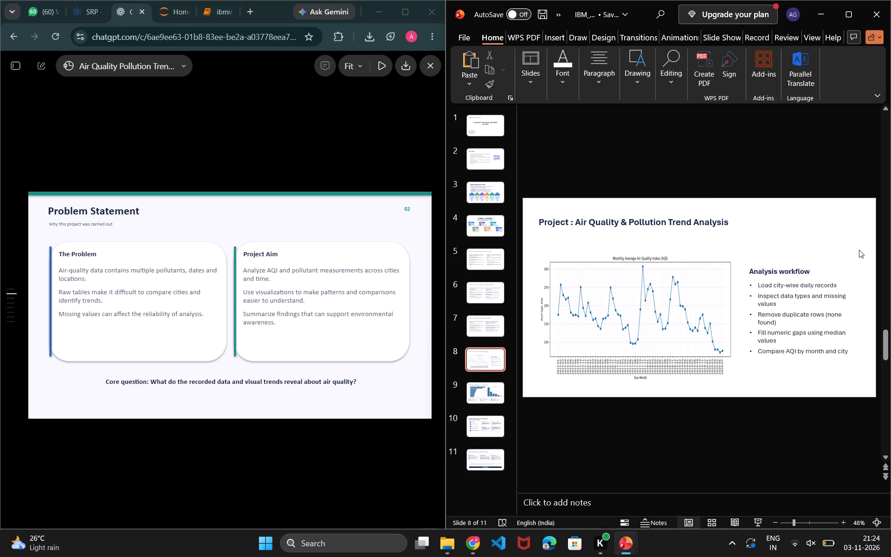
key(Down)
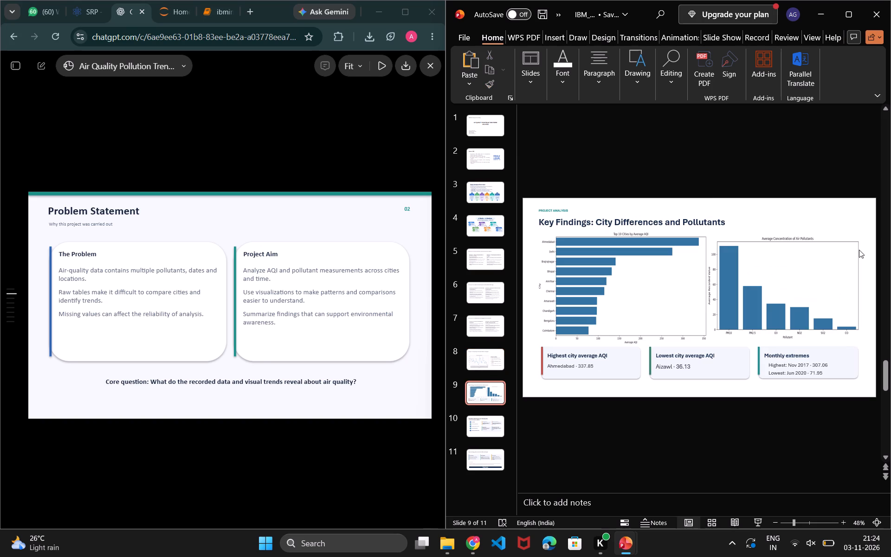
click(264, 465)
key(Down)
key(Down)
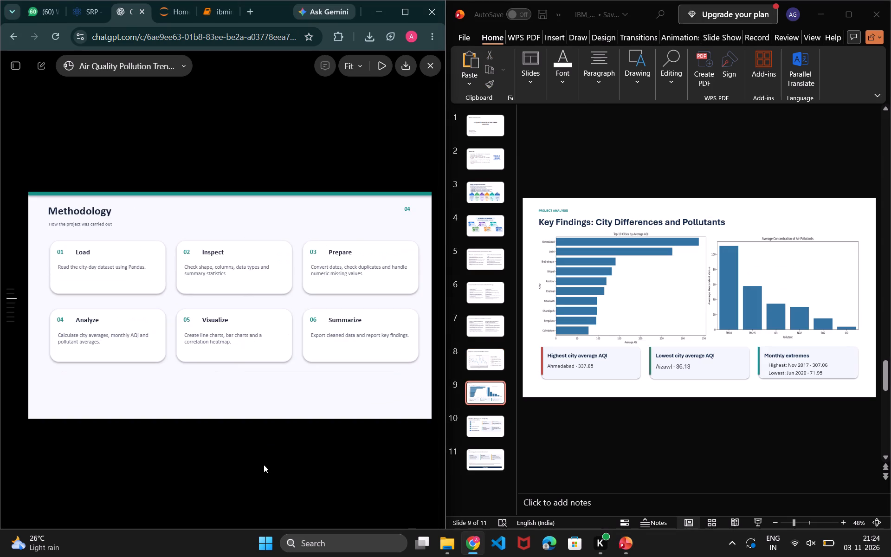
key(Down)
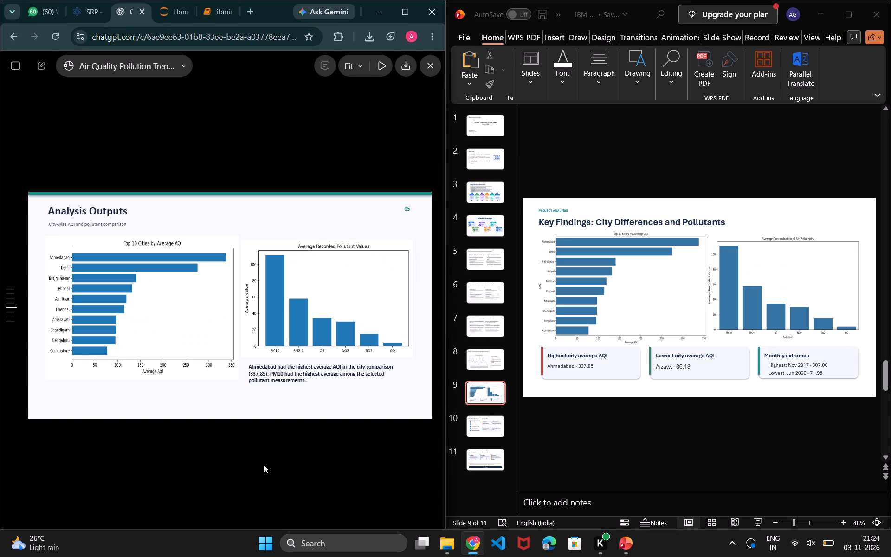
Delete the Monthly Average Air Quality Index chart from slide 8 of the IBM presentation.
key(Up)
key(Up)
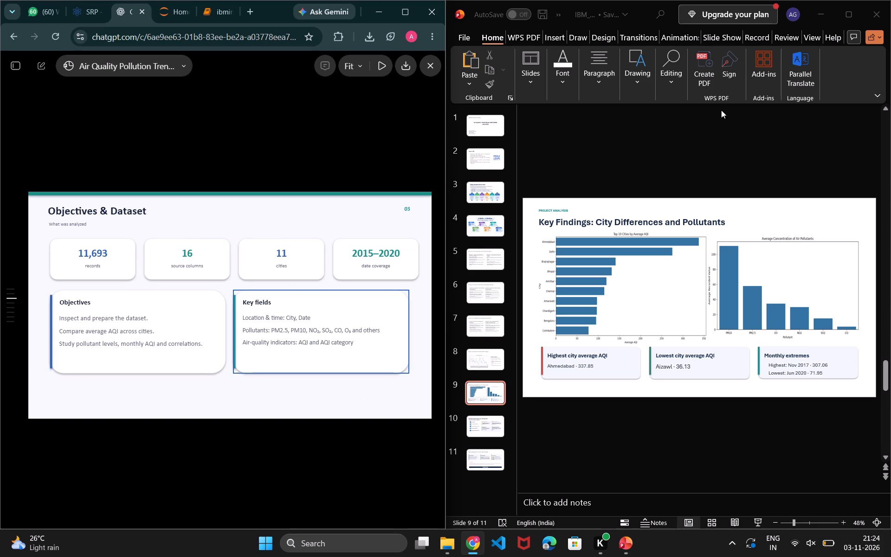
click(714, 127)
key(Up)
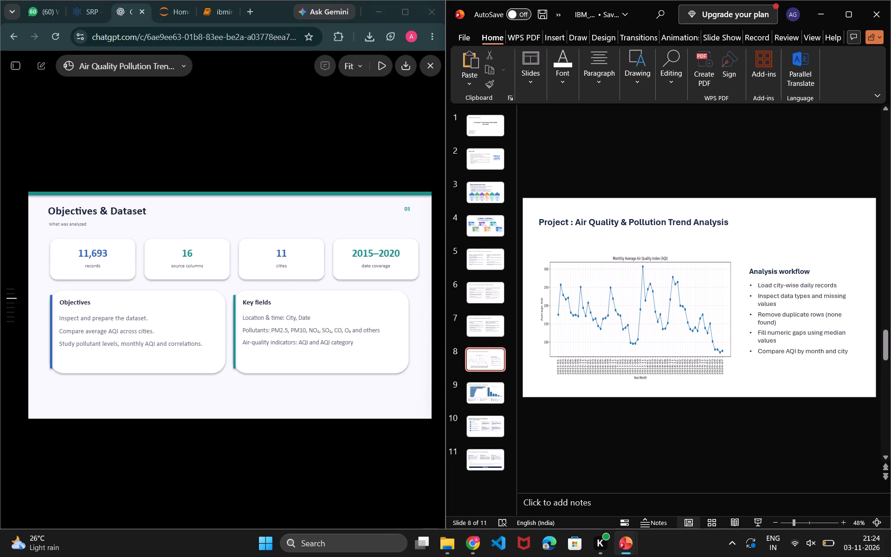
click(591, 337)
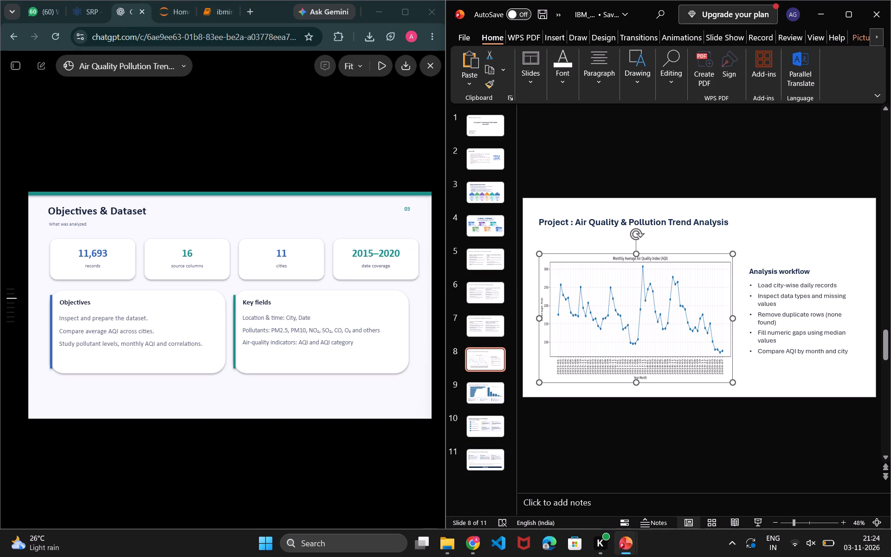
key(BackSpace)
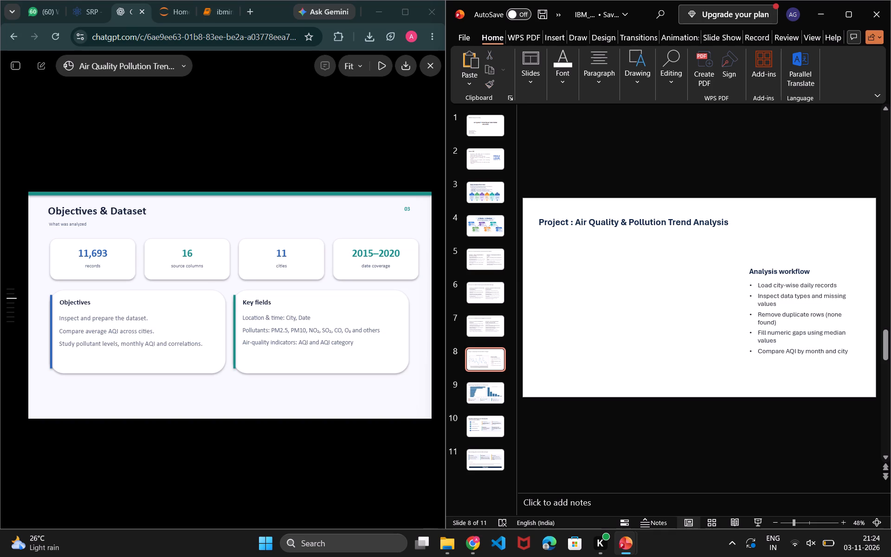
click(547, 273)
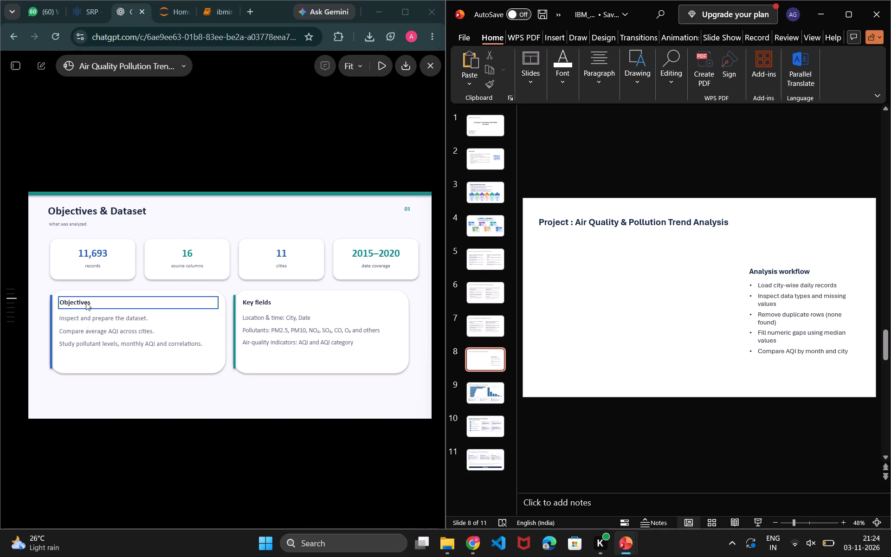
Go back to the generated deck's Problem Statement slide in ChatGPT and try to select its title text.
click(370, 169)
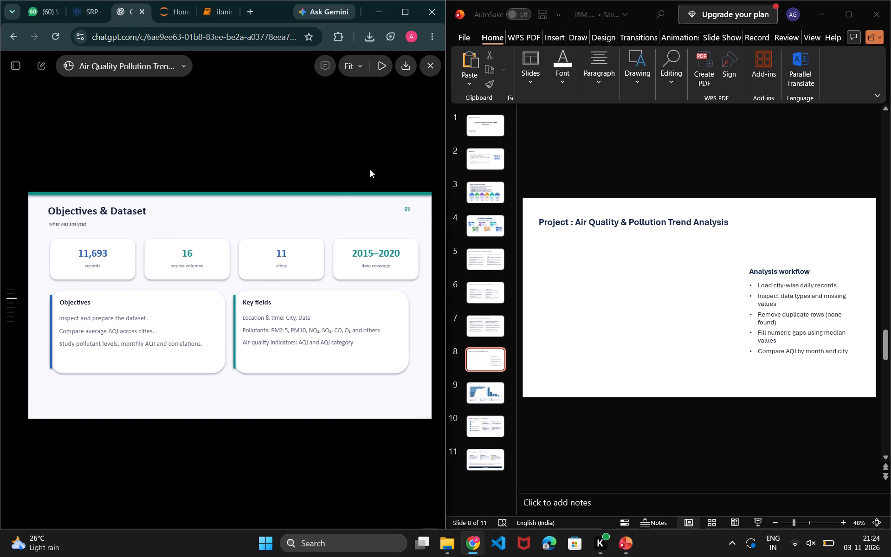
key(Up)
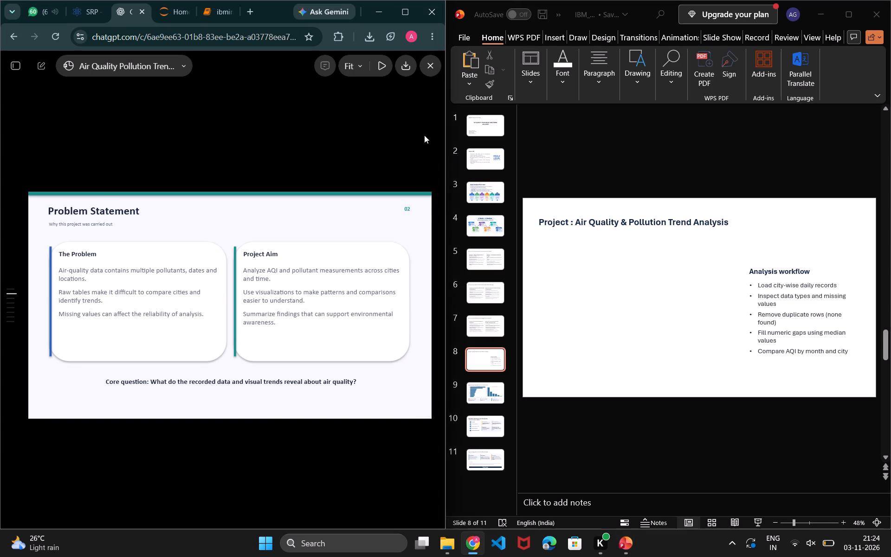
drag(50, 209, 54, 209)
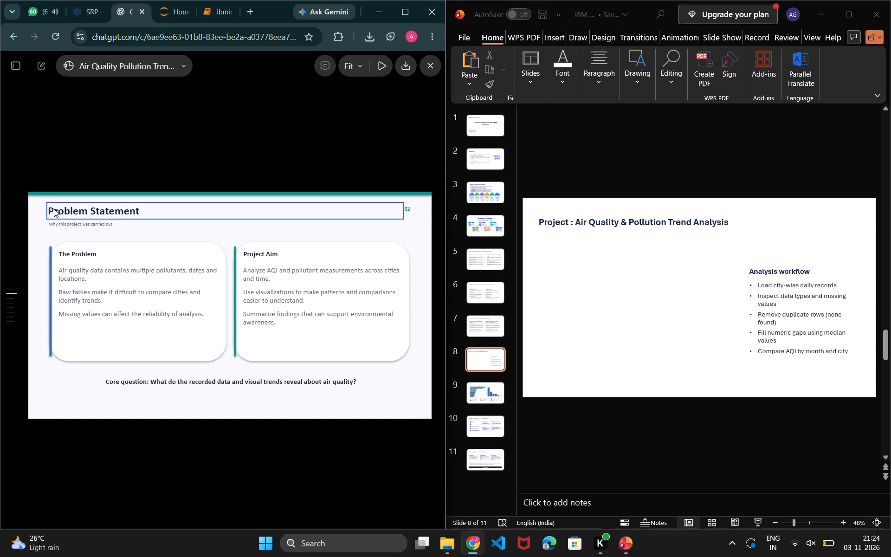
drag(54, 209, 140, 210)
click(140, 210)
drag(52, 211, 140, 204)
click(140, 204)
Download the generated air quality deck from ChatGPT and open it in PowerPoint beside the IBM presentation.
click(408, 65)
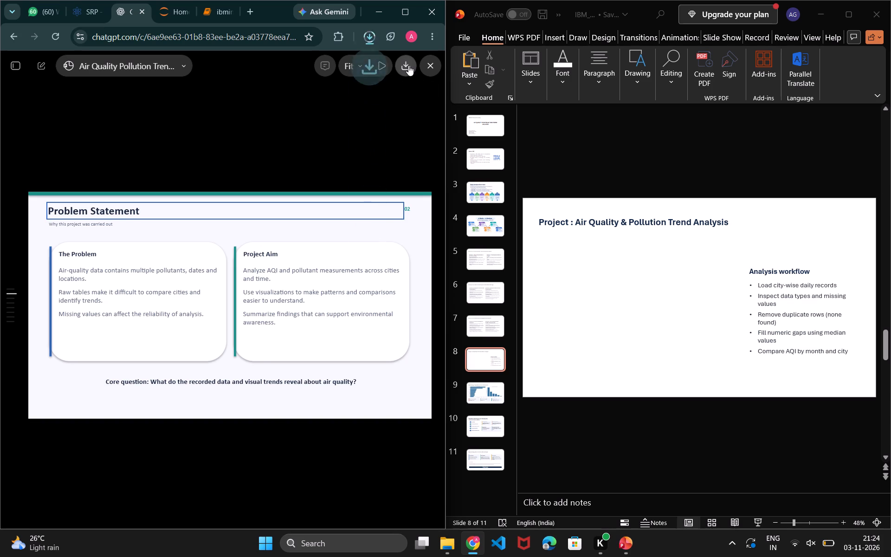
click(373, 35)
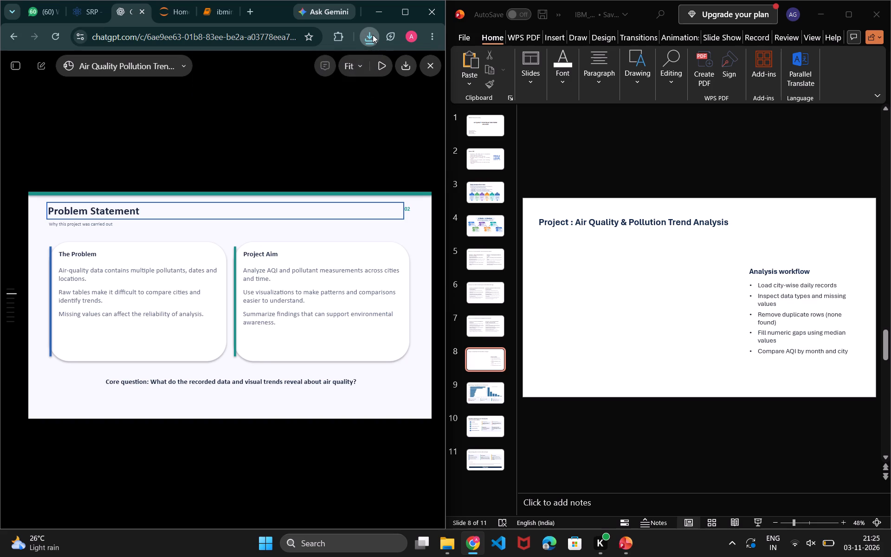
click(373, 35)
click(373, 35)
click(373, 35)
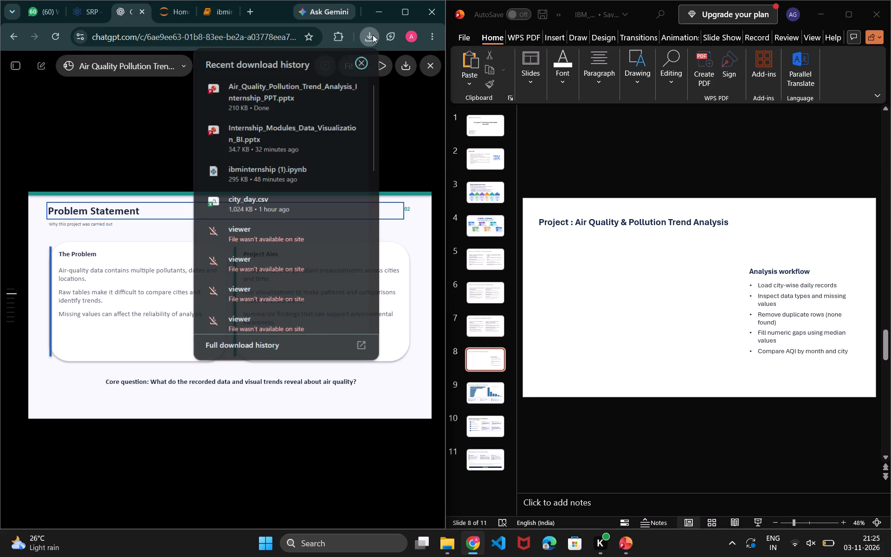
click(291, 89)
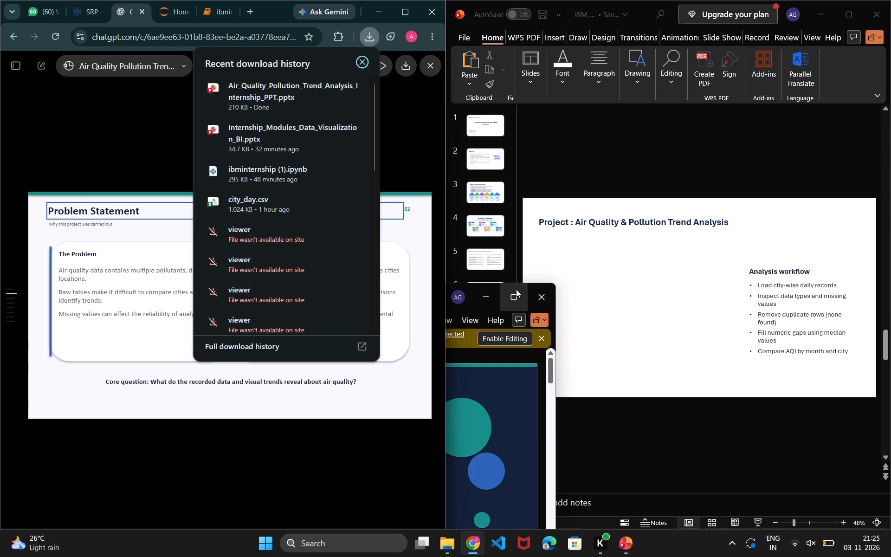
click(474, 362)
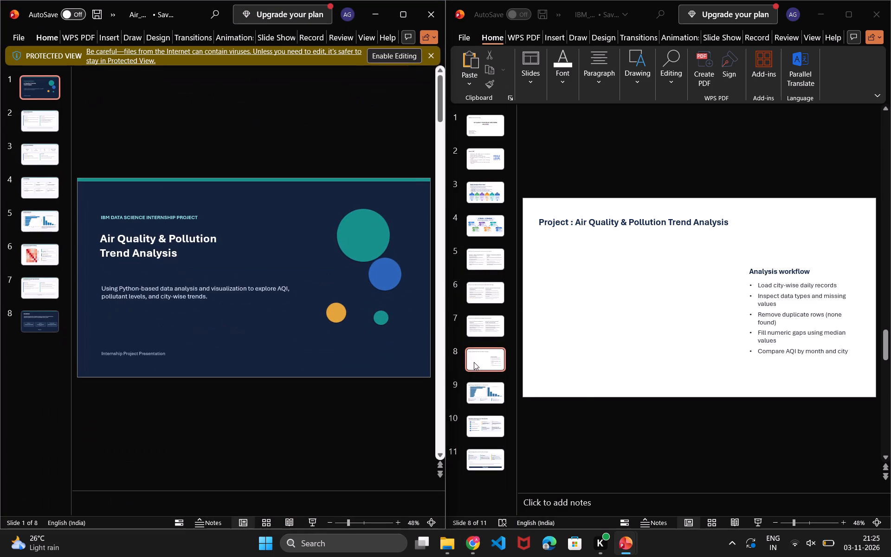
Copy the Problem Statement title from slide 2 of the downloaded deck and paste it onto IBM slide 8 with its source formatting.
click(291, 433)
key(Down)
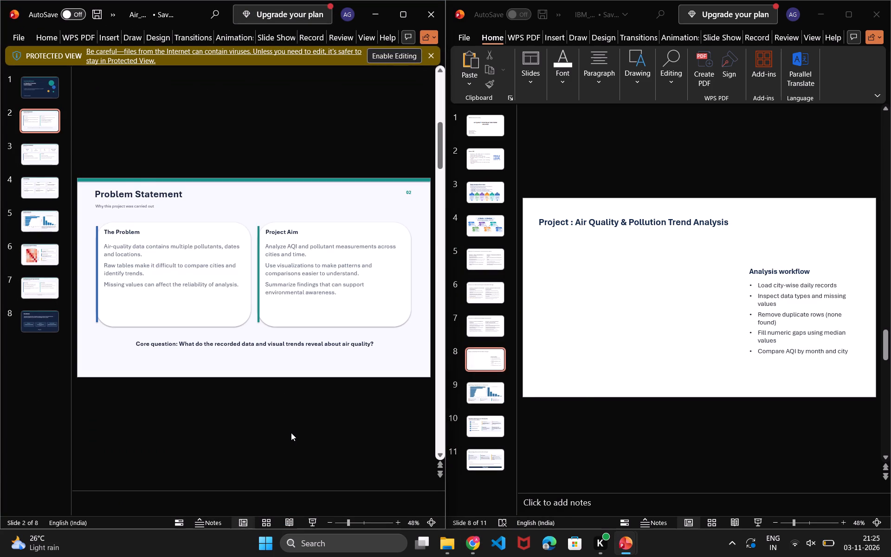
click(135, 196)
drag(96, 193, 218, 194)
key(ctrl+c)
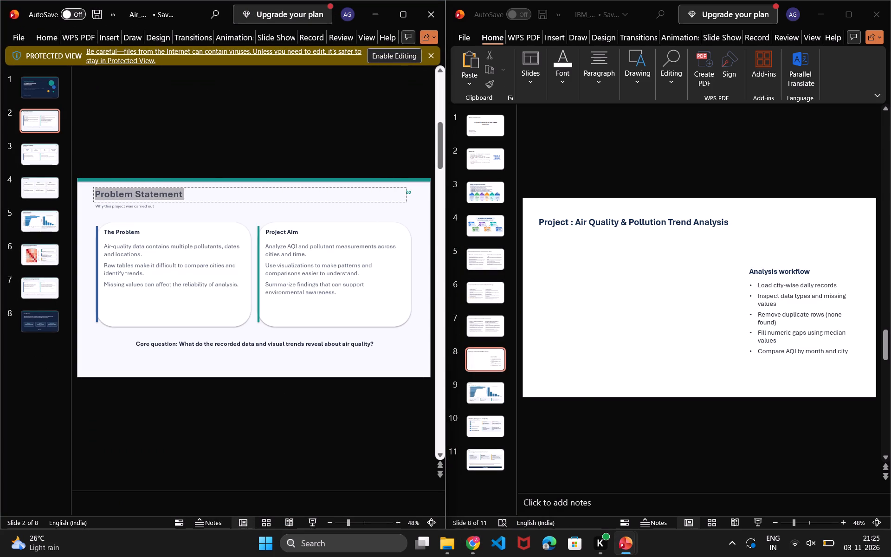
click(541, 256)
click(555, 237)
right_click(555, 237)
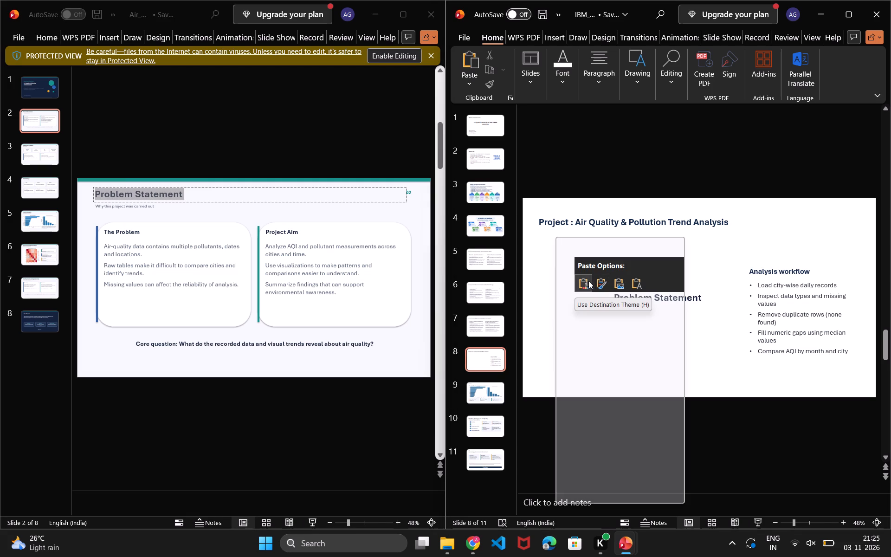
click(600, 281)
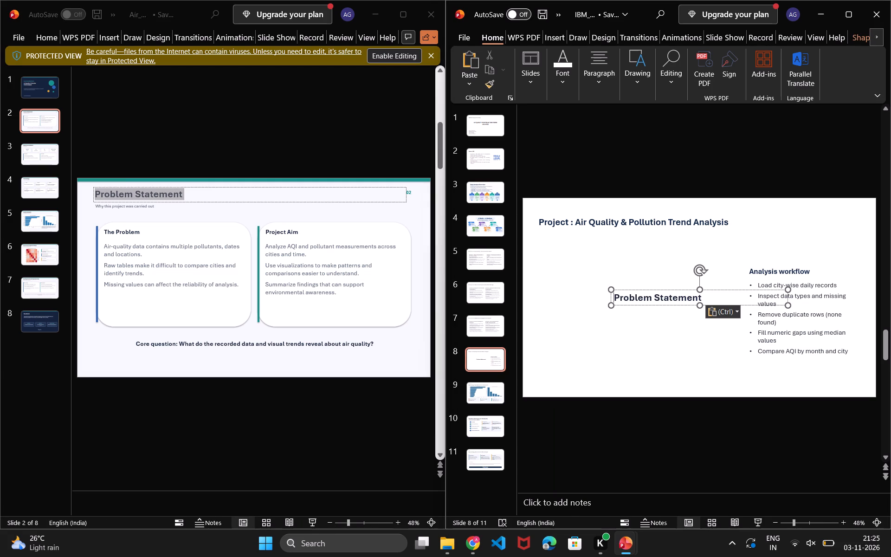
Move the pasted Problem Statement title directly beneath the project title on slide 8, left-aligned with it.
drag(649, 288, 572, 231)
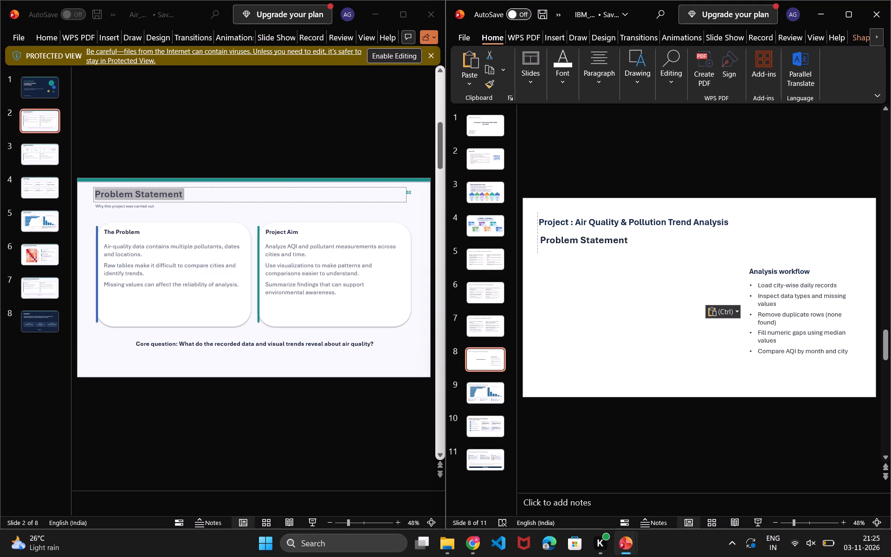
drag(572, 231, 575, 231)
drag(575, 231, 572, 230)
drag(572, 230, 573, 233)
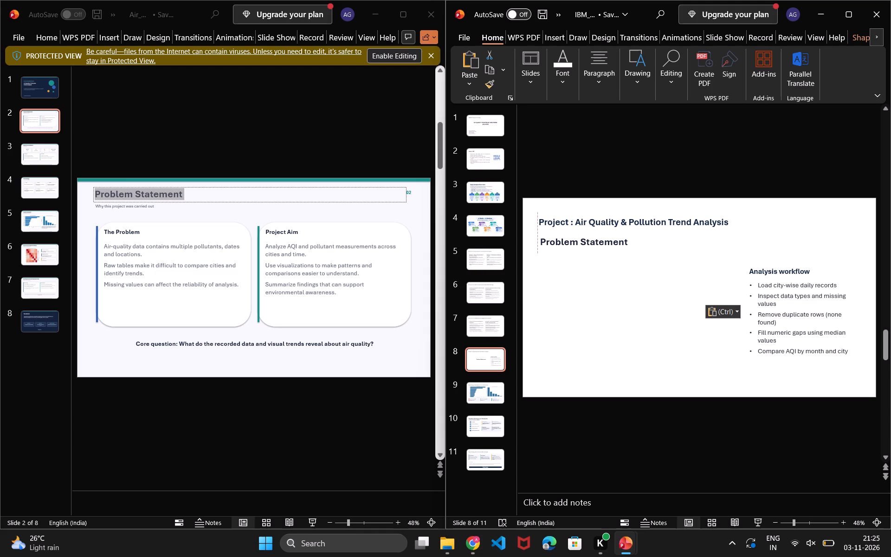
drag(573, 233, 574, 233)
click(573, 314)
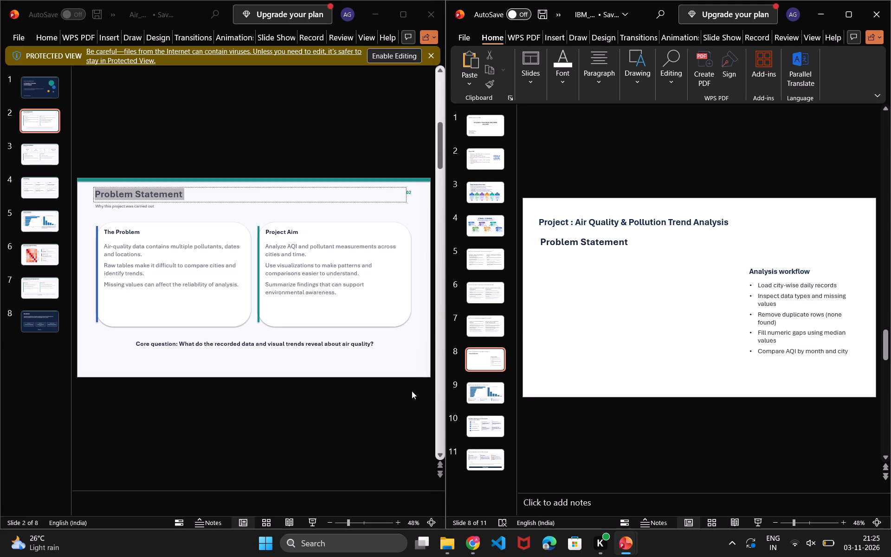
Delete the bulleted workflow list and the Analysis workflow heading from slide 8 of the IBM presentation.
click(407, 426)
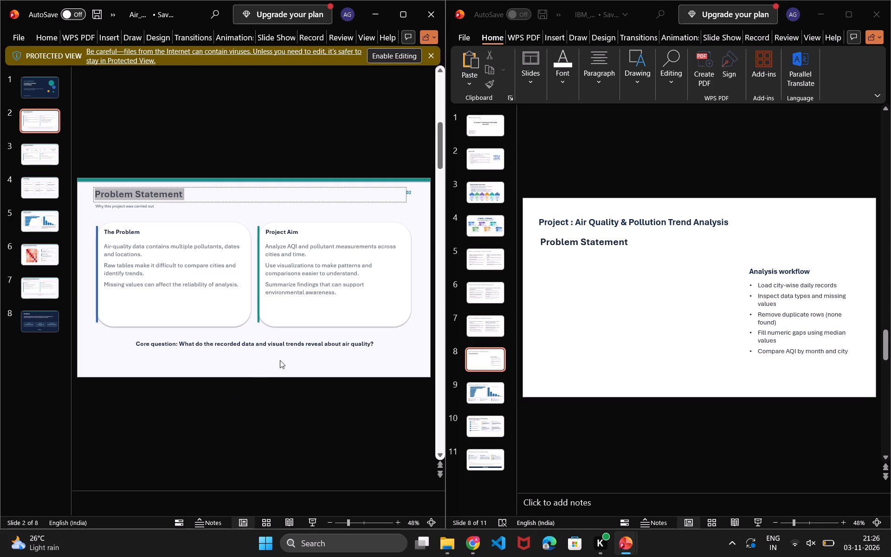
click(762, 284)
click(761, 277)
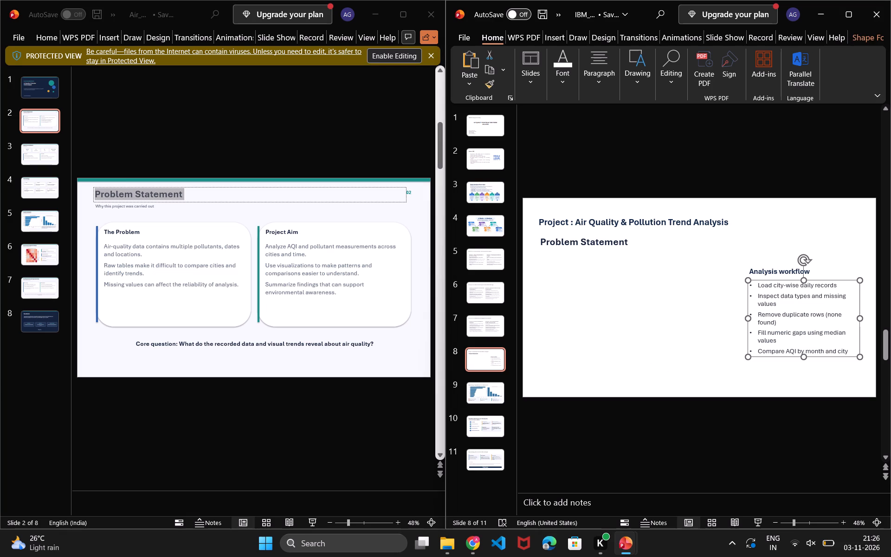
key(BackSpace)
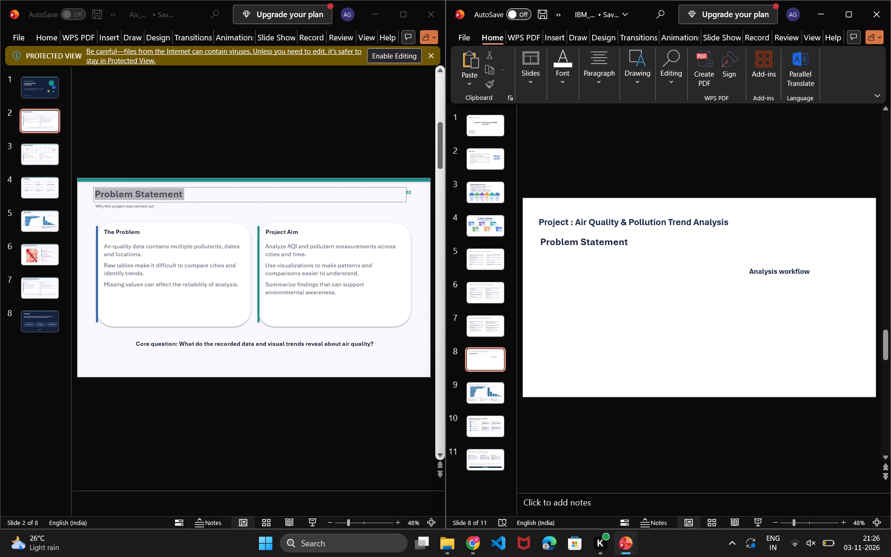
click(762, 272)
click(765, 278)
key(BackSpace)
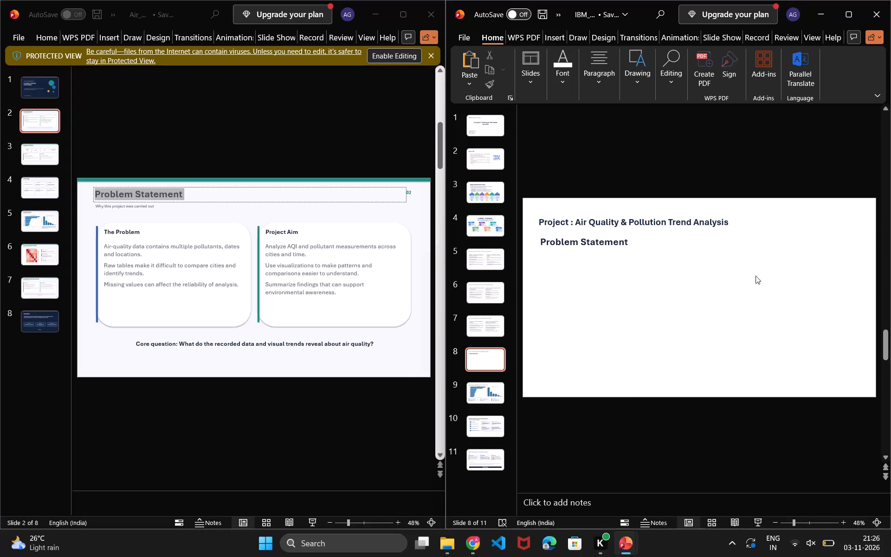
Copy The Problem heading from the downloaded deck's slide 2 and paste it onto IBM slide 8 with its source formatting.
click(534, 272)
click(562, 272)
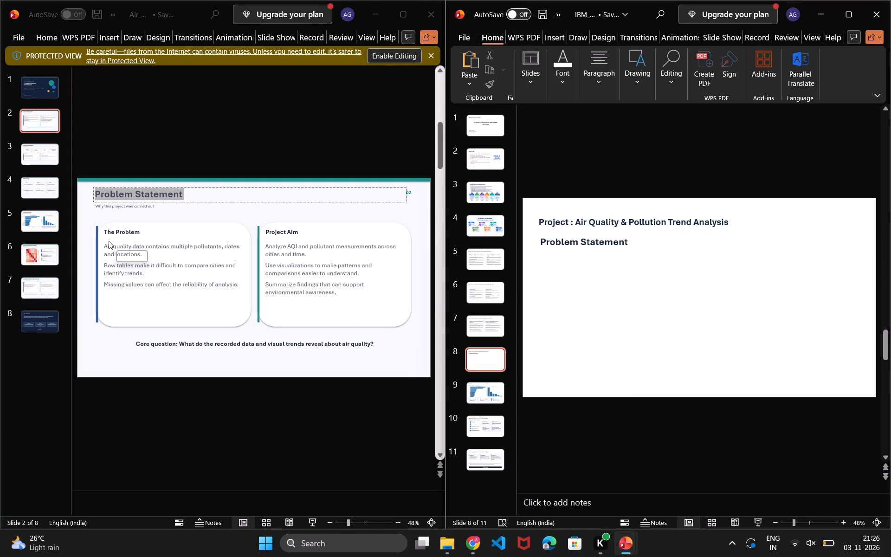
click(108, 241)
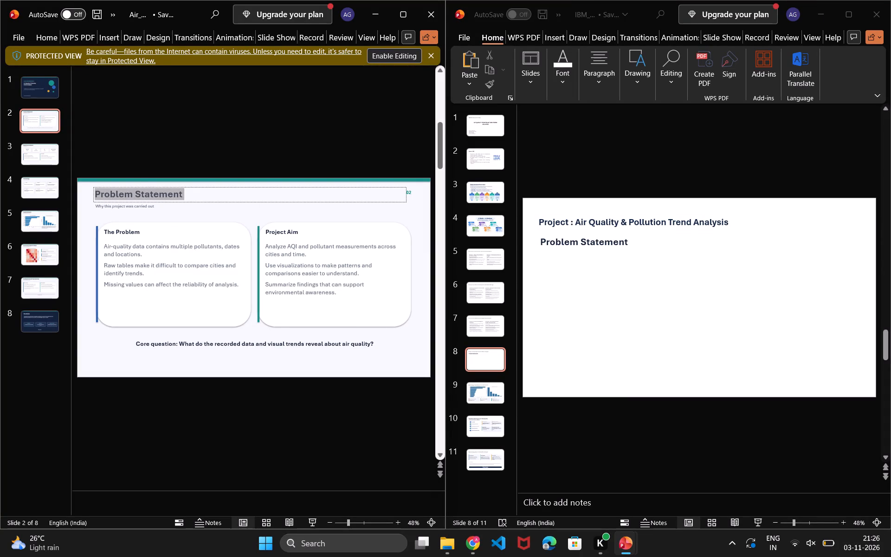
drag(104, 230, 146, 230)
key(ctrl+c)
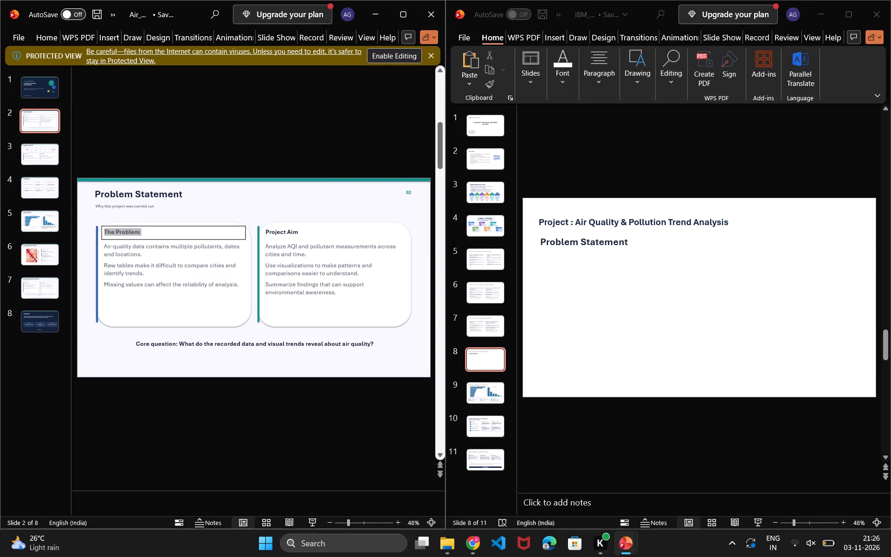
click(608, 274)
click(568, 274)
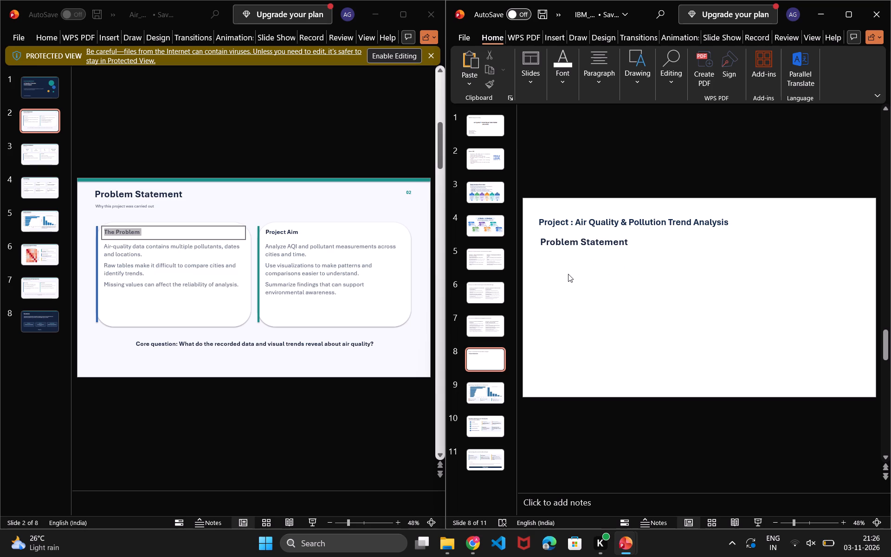
click(560, 274)
right_click(560, 274)
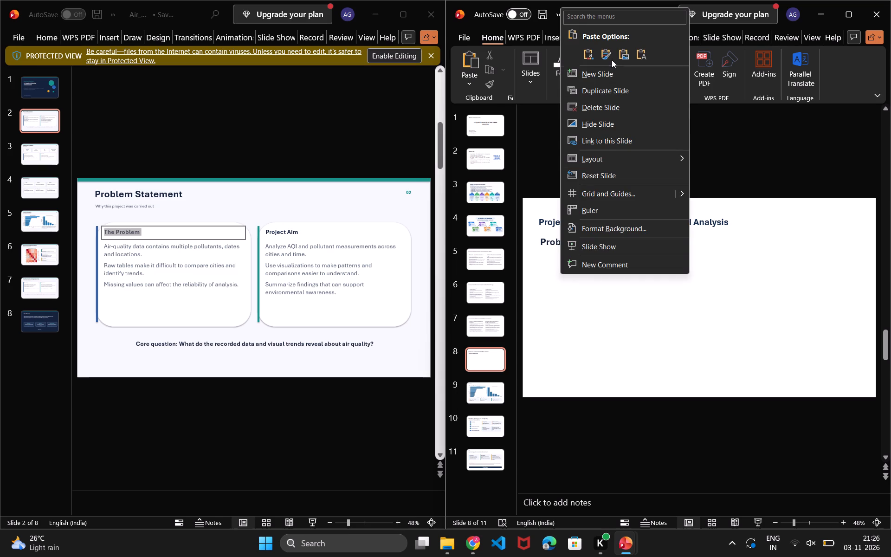
click(610, 55)
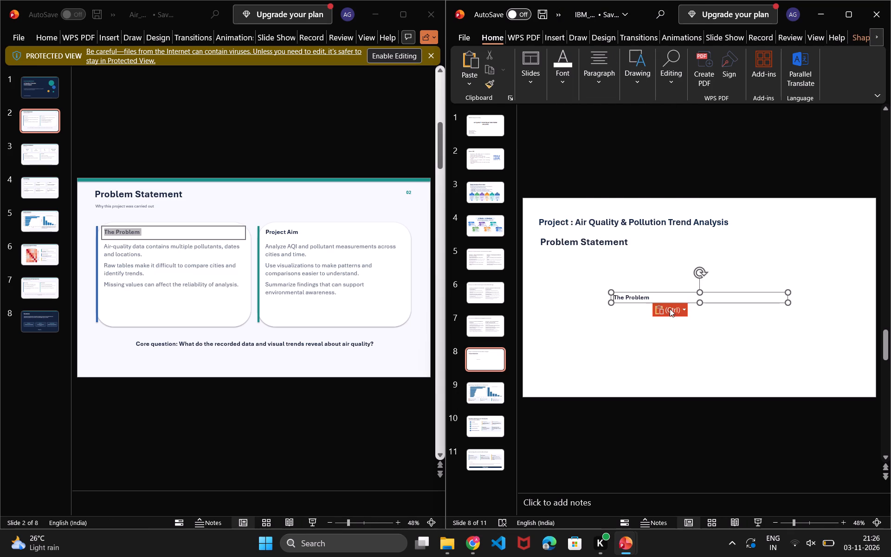
Move The Problem heading on slide 8 beneath the Problem Statement title, indented slightly from the title's left edge.
drag(662, 291, 596, 256)
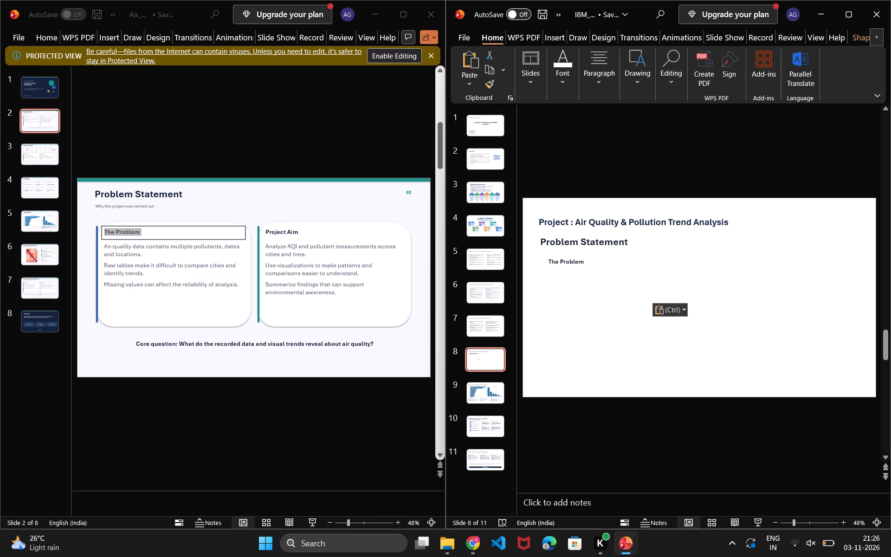
drag(596, 256, 590, 257)
drag(590, 257, 593, 260)
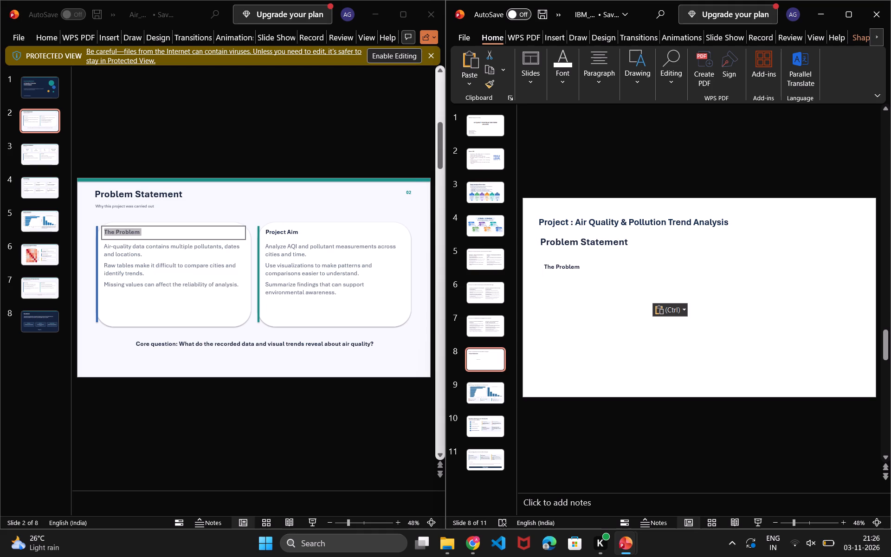
drag(593, 260, 600, 260)
drag(600, 260, 590, 259)
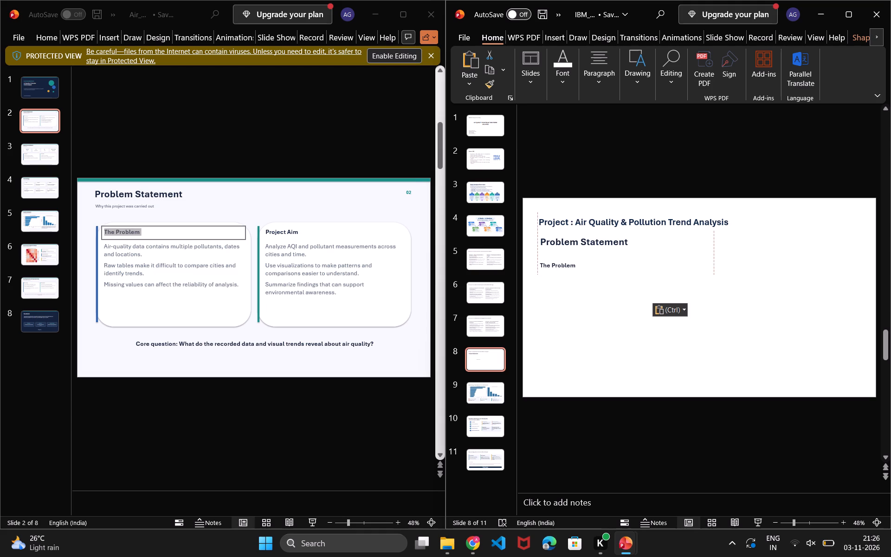
drag(590, 259, 590, 259)
drag(590, 259, 589, 260)
drag(589, 260, 589, 259)
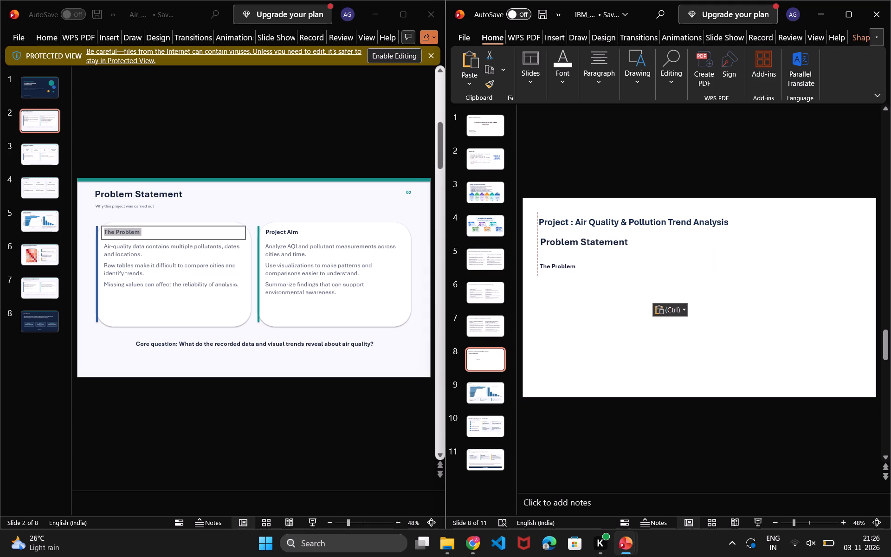
drag(589, 259, 591, 256)
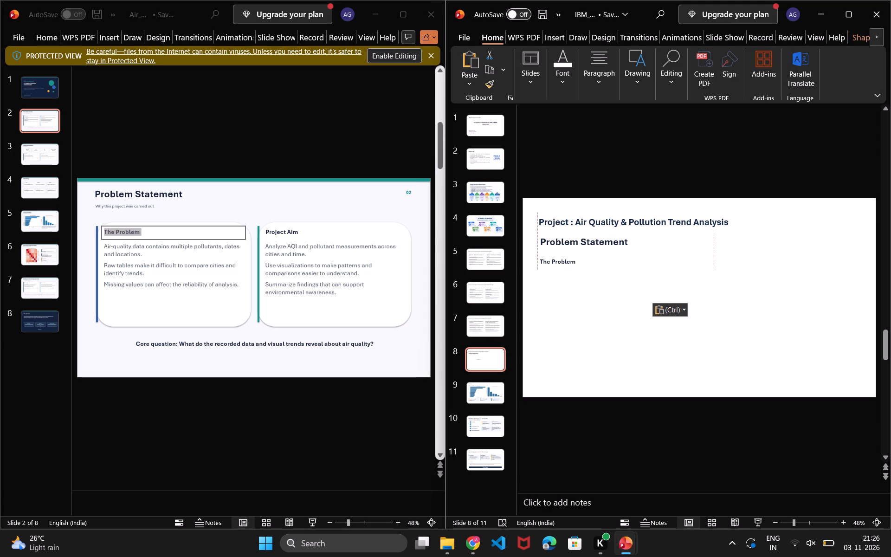
drag(591, 256, 591, 262)
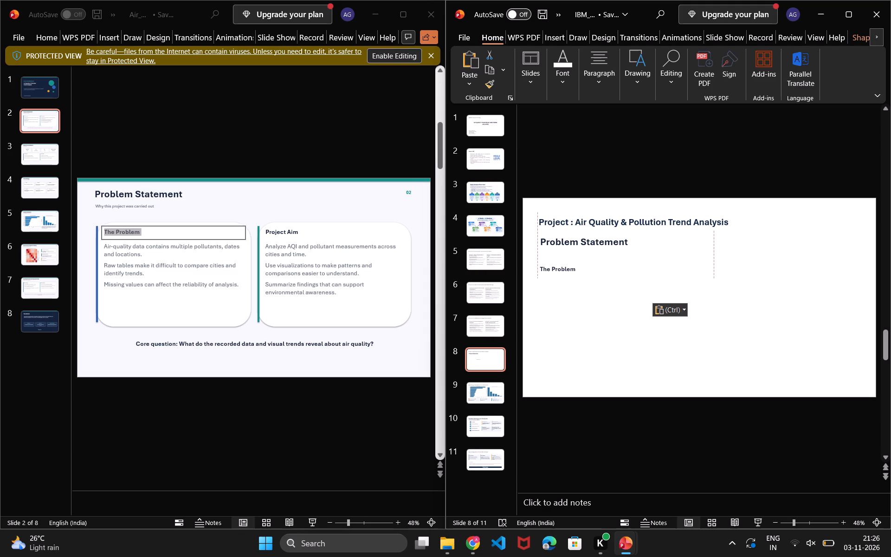
drag(591, 262, 594, 262)
drag(594, 262, 597, 262)
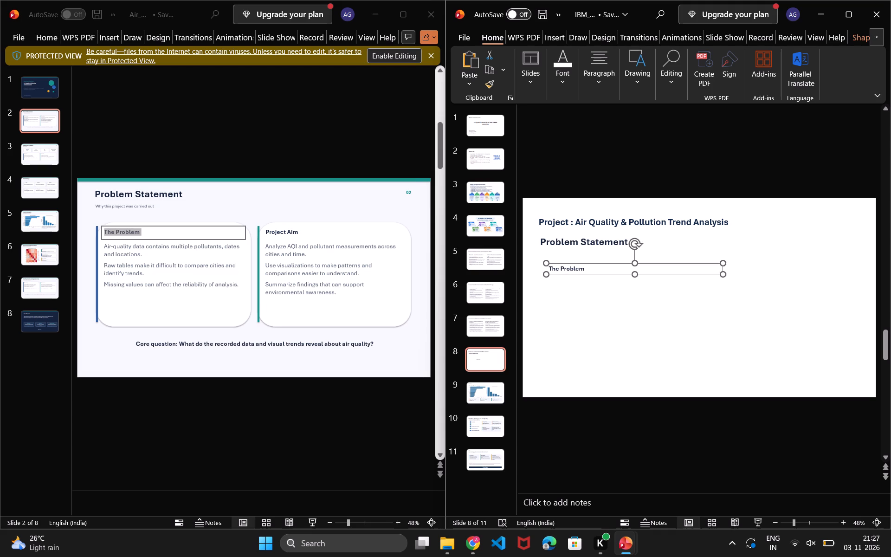
click(599, 323)
Copy the three paragraphs under The Problem from the downloaded deck's slide 2 and paste them onto IBM slide 8 with source formatting.
click(158, 232)
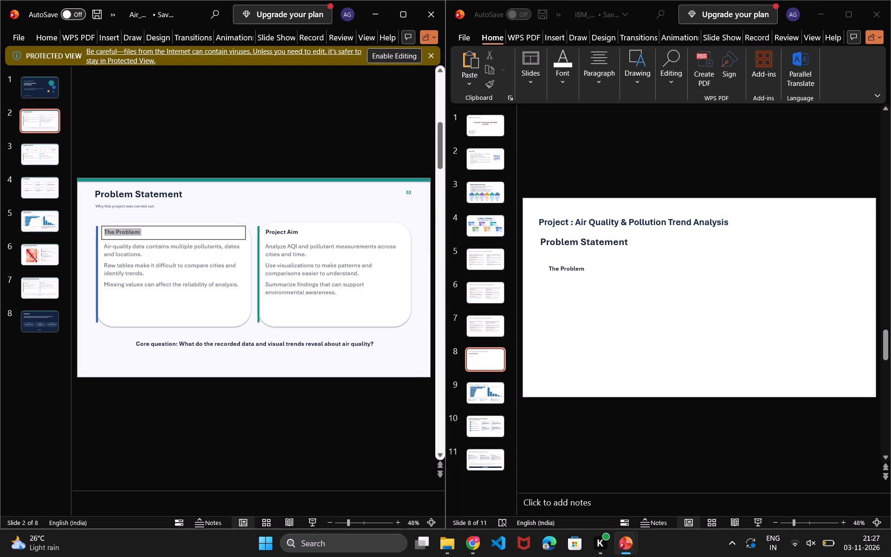
drag(153, 245, 102, 245)
click(102, 245)
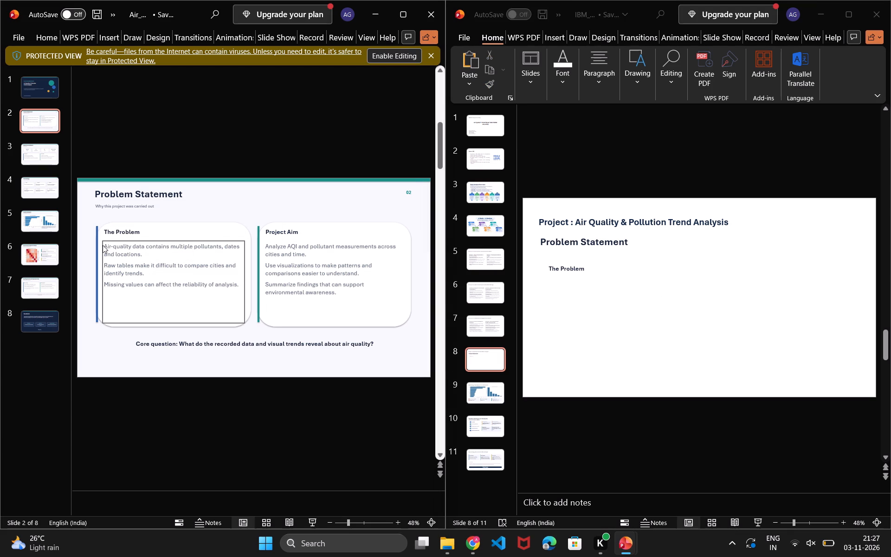
double_click(104, 246)
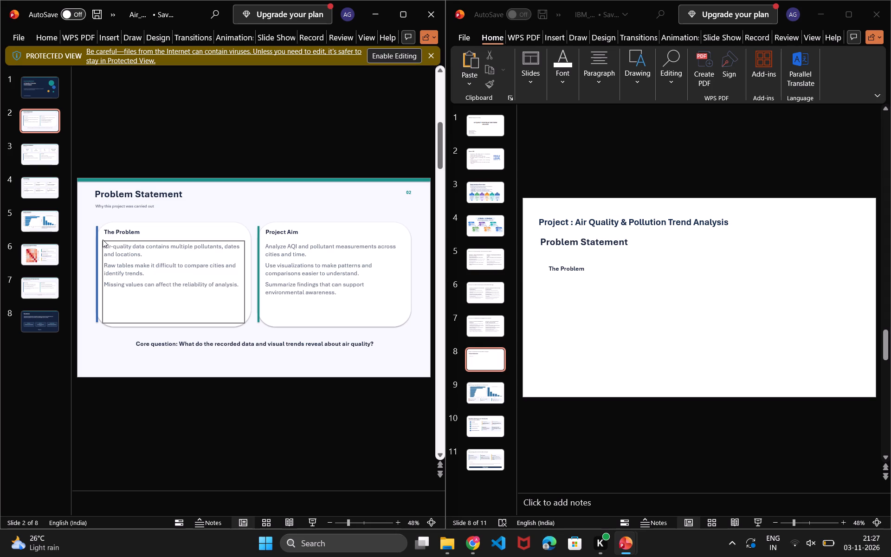
click(103, 240)
click(104, 241)
click(199, 215)
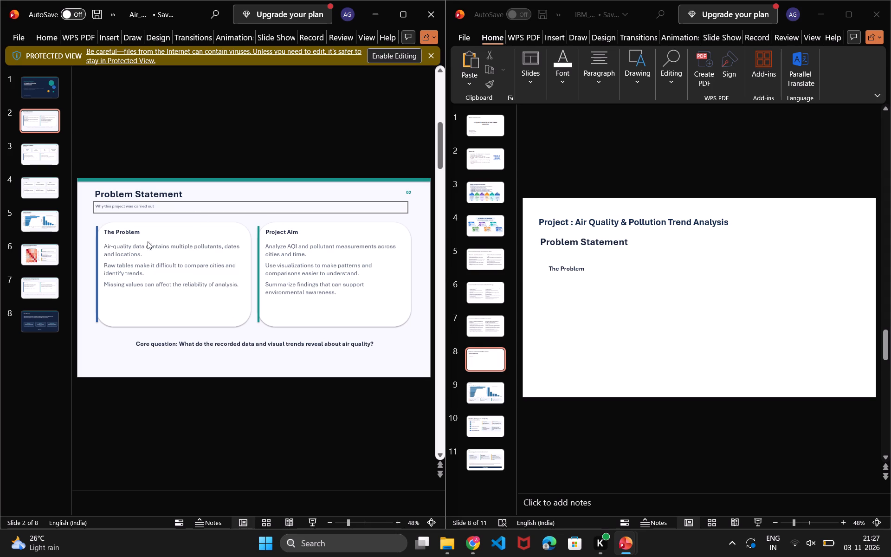
click(119, 253)
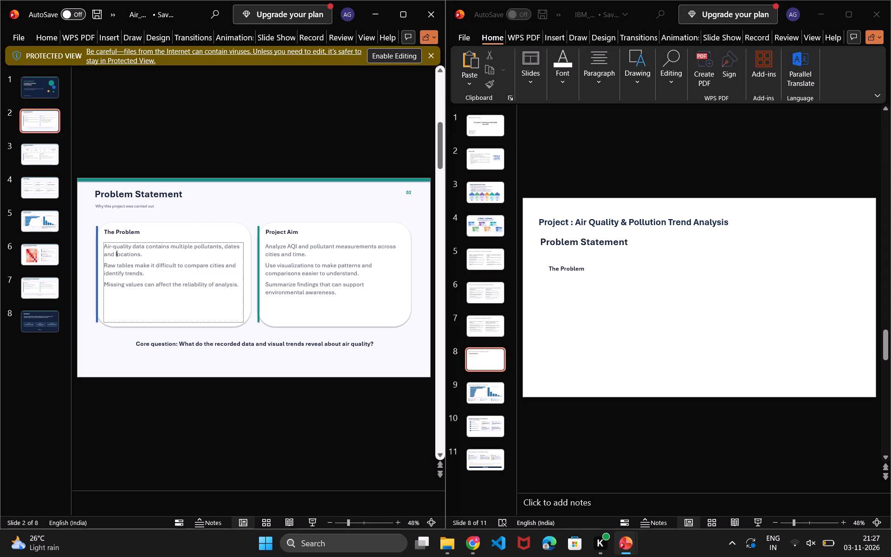
drag(105, 245, 239, 302)
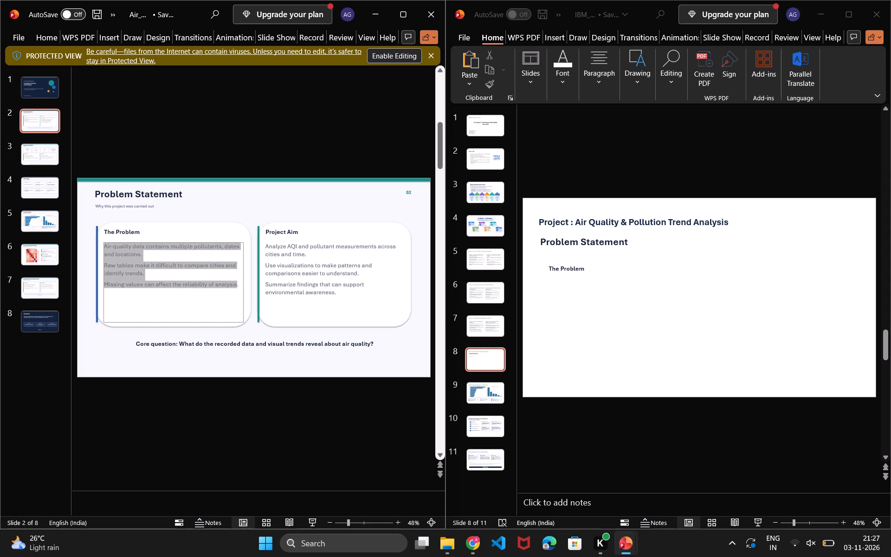
drag(239, 302, 239, 302)
key(ctrl+c)
click(596, 298)
right_click(581, 298)
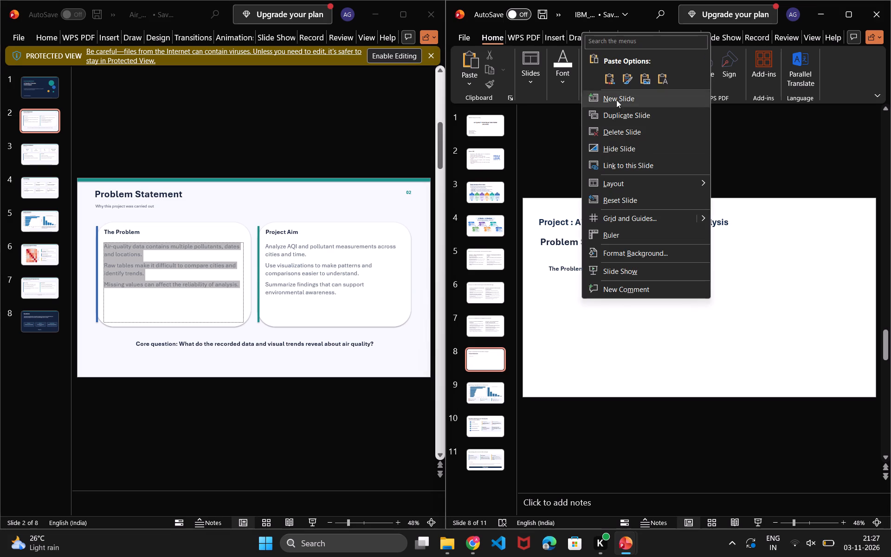
click(625, 77)
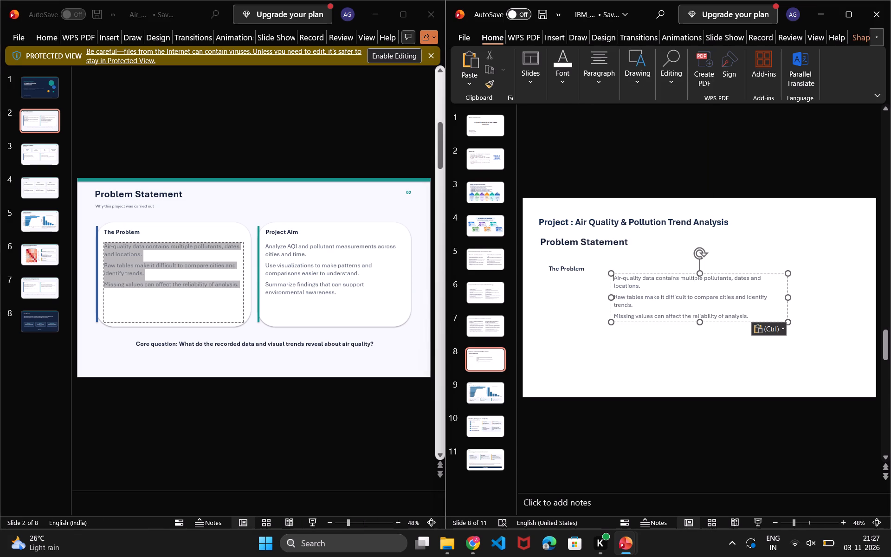
Move the pasted problem paragraphs directly beneath The Problem heading, left-aligned with it.
drag(661, 274, 596, 279)
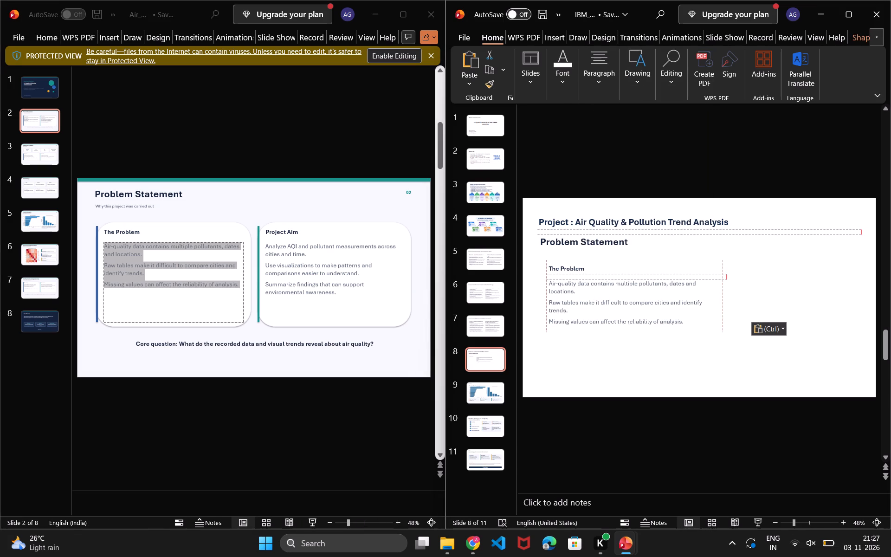
drag(596, 279, 597, 280)
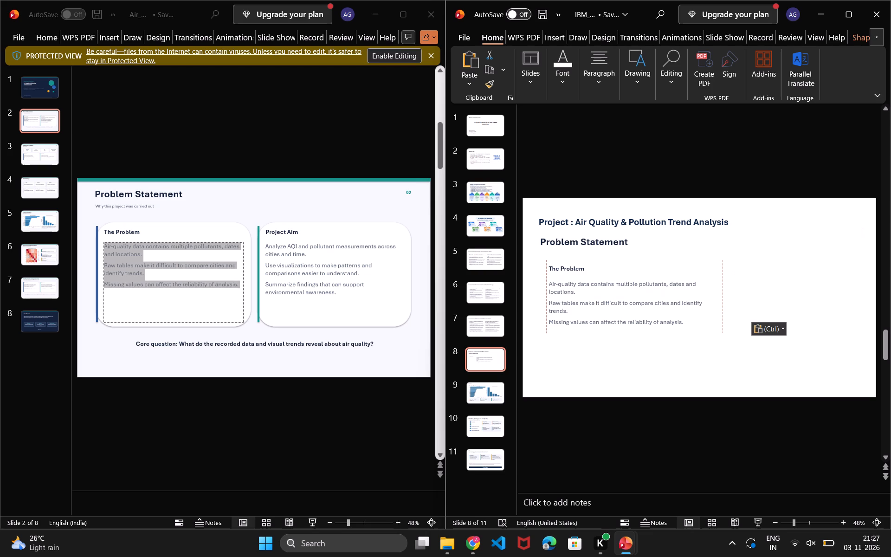
drag(597, 280, 597, 279)
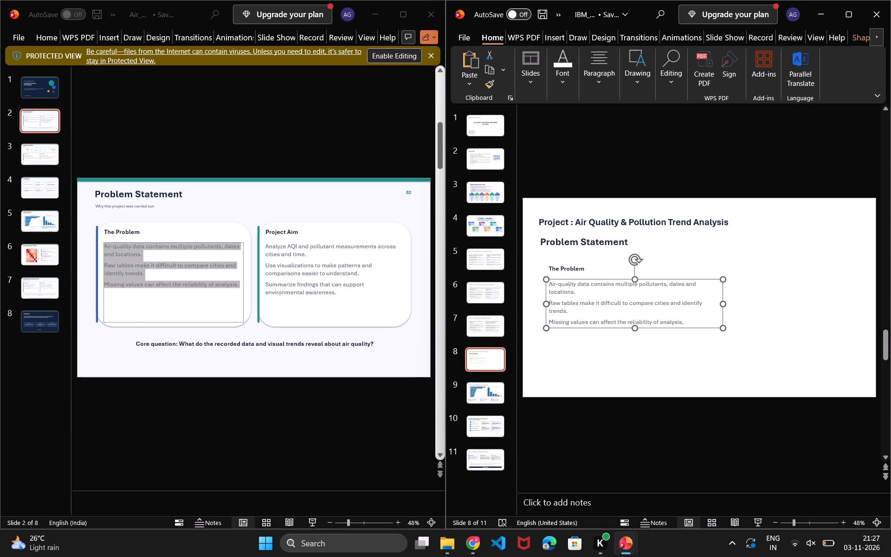
Narrow the problem paragraphs' text box from its right side so the first line wraps after "dates", as in the source slide.
drag(723, 302, 719, 302)
drag(719, 302, 654, 322)
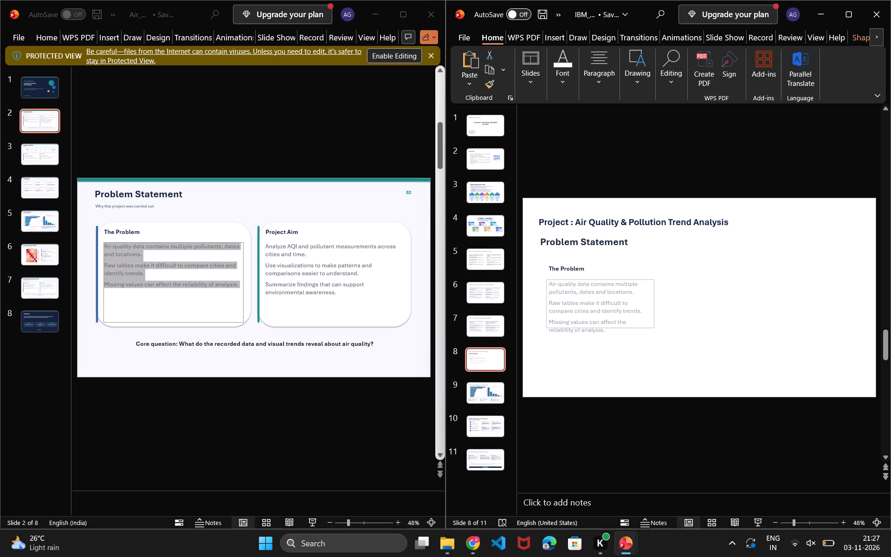
drag(654, 322, 688, 324)
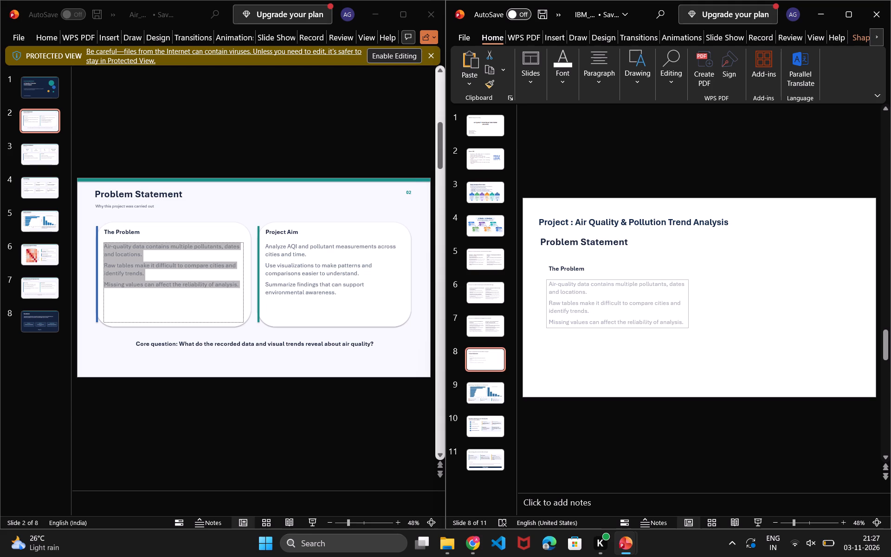
drag(688, 324, 689, 323)
drag(689, 323, 690, 322)
click(646, 397)
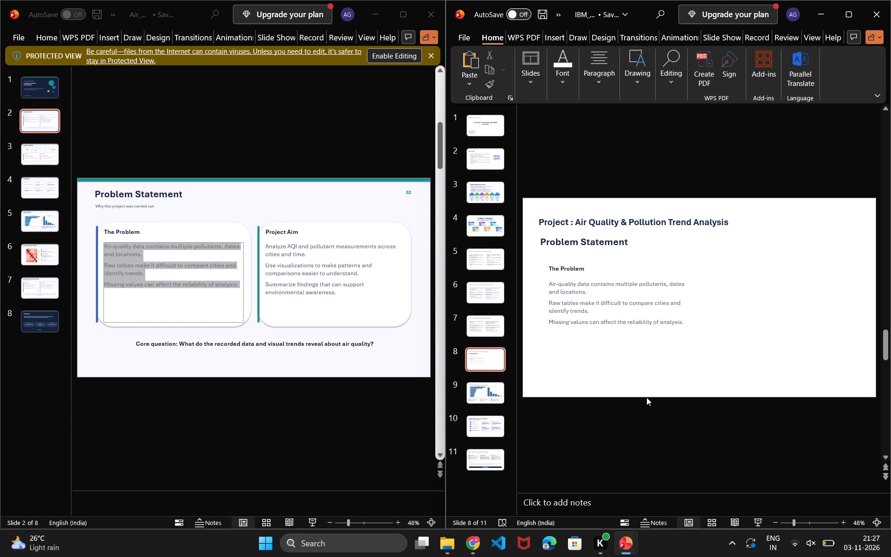
Copy the Project Aim heading from the downloaded deck's slide 2 and paste it onto IBM slide 8 with its source formatting.
click(282, 278)
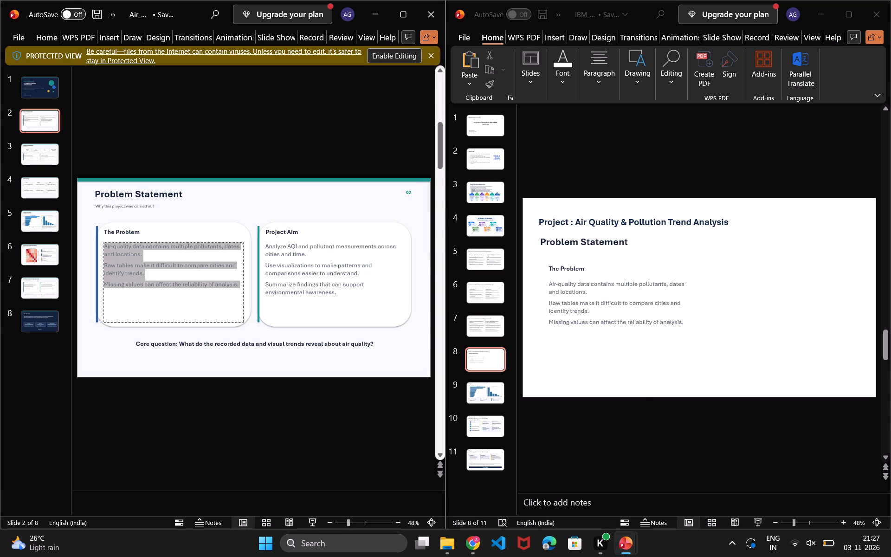
drag(266, 232, 298, 232)
key(ctrl+c)
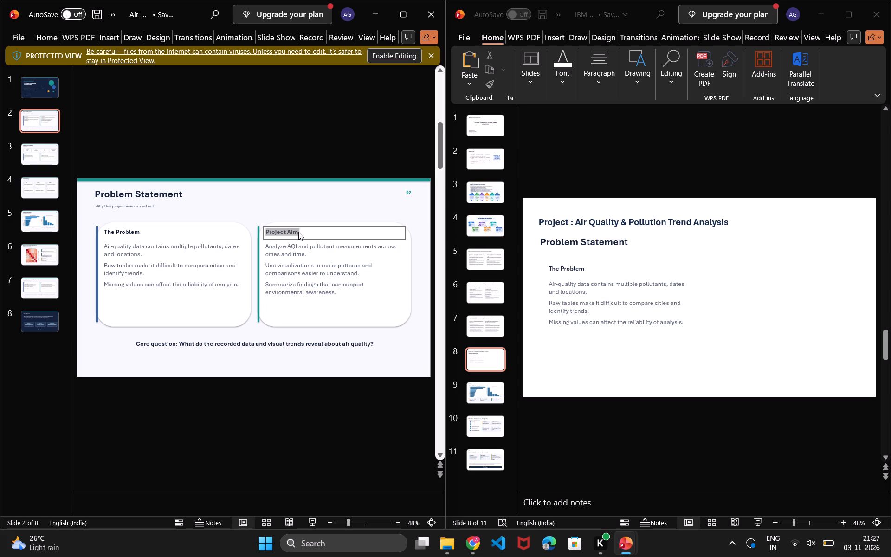
click(843, 292)
right_click(785, 296)
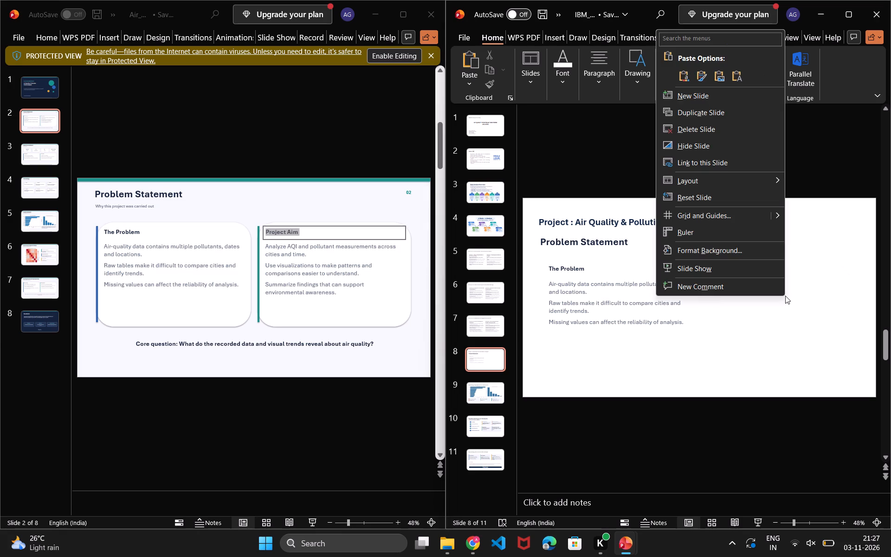
click(697, 76)
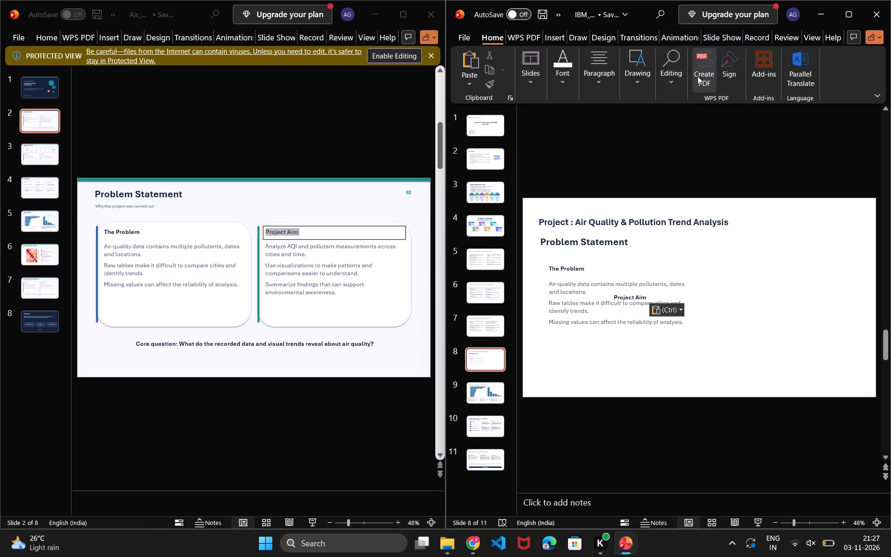
Move the pasted Project Aim heading into the right half of IBM slide 8, level with The Problem heading.
drag(637, 291, 733, 260)
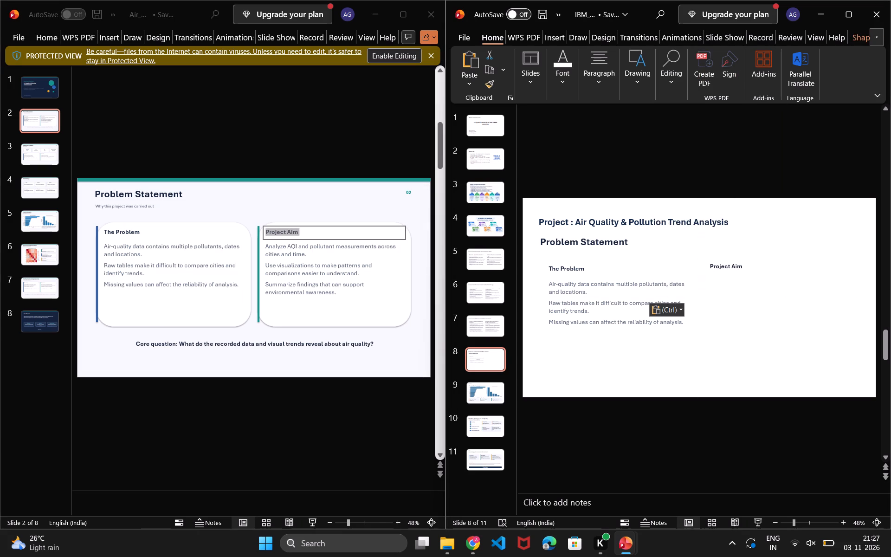
drag(733, 260, 739, 256)
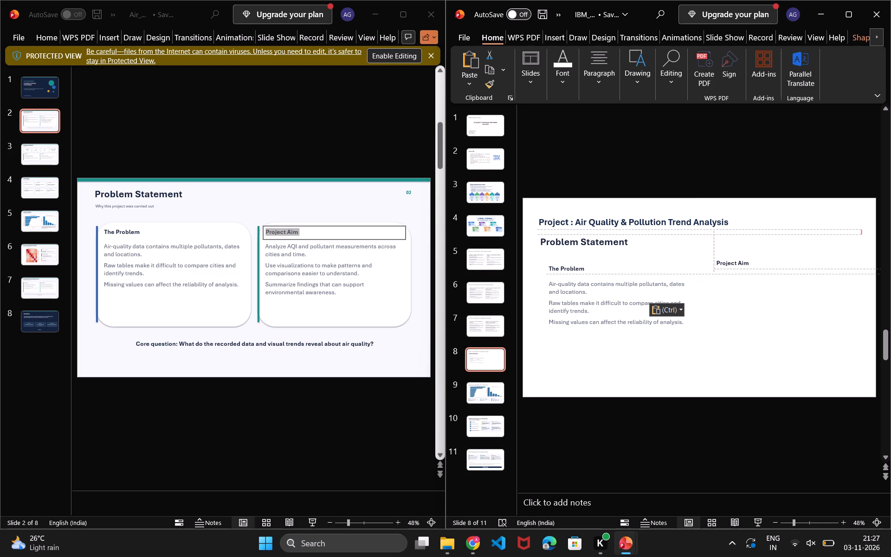
drag(739, 256, 740, 261)
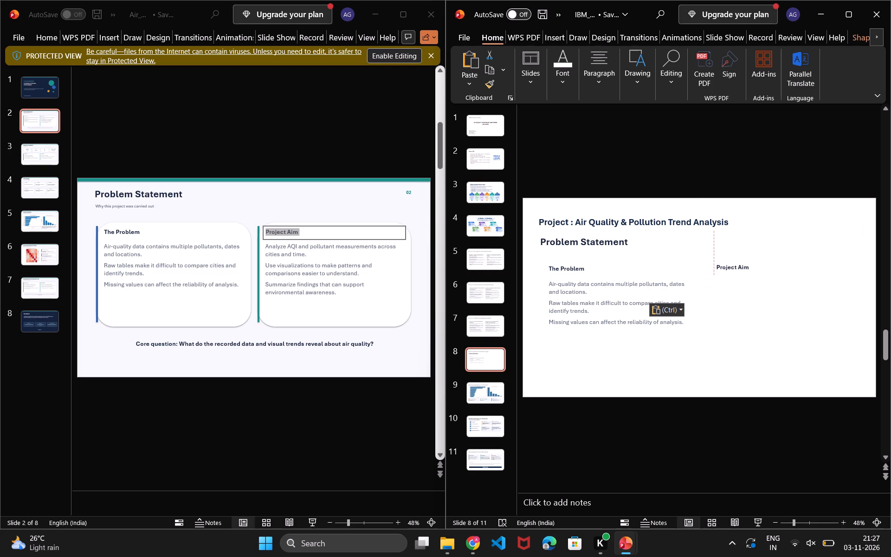
drag(740, 261, 739, 262)
drag(739, 262, 739, 263)
click(733, 302)
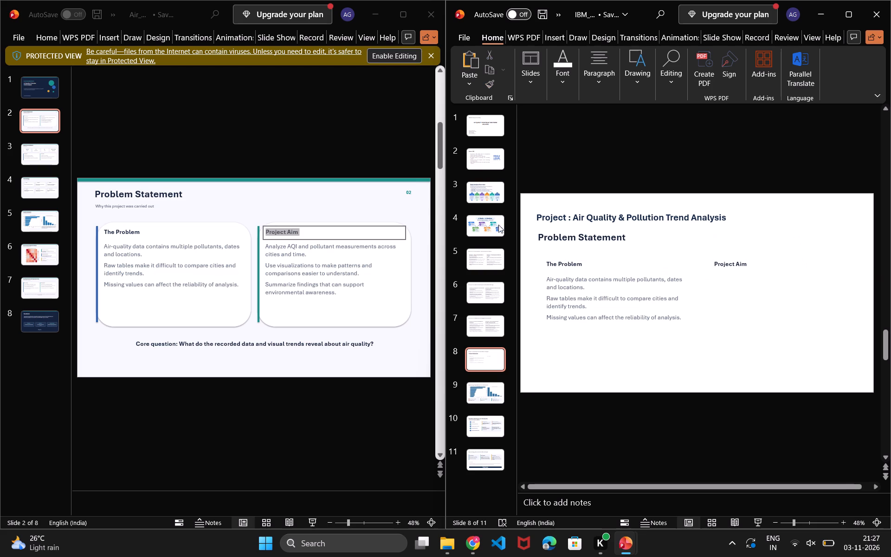
Copy the three paragraphs under Project Aim from the downloaded deck's slide 2 and paste them onto IBM slide 8 with source formatting.
drag(276, 254, 266, 244)
drag(266, 244, 350, 300)
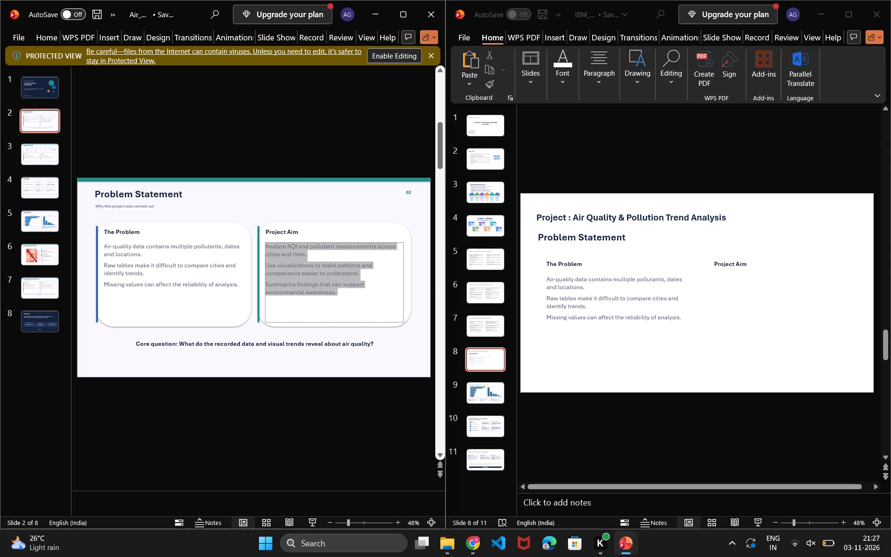
drag(350, 300, 350, 300)
key(ctrl+c)
click(742, 292)
right_click(742, 292)
click(786, 76)
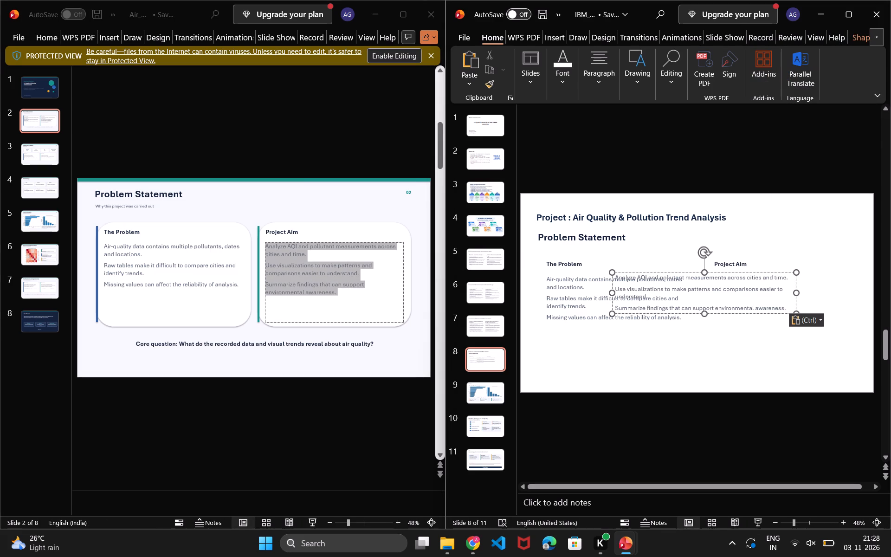
Move the pasted aim paragraphs beneath the Project Aim heading, left-aligned with it and level with the problem paragraphs.
drag(642, 273, 742, 281)
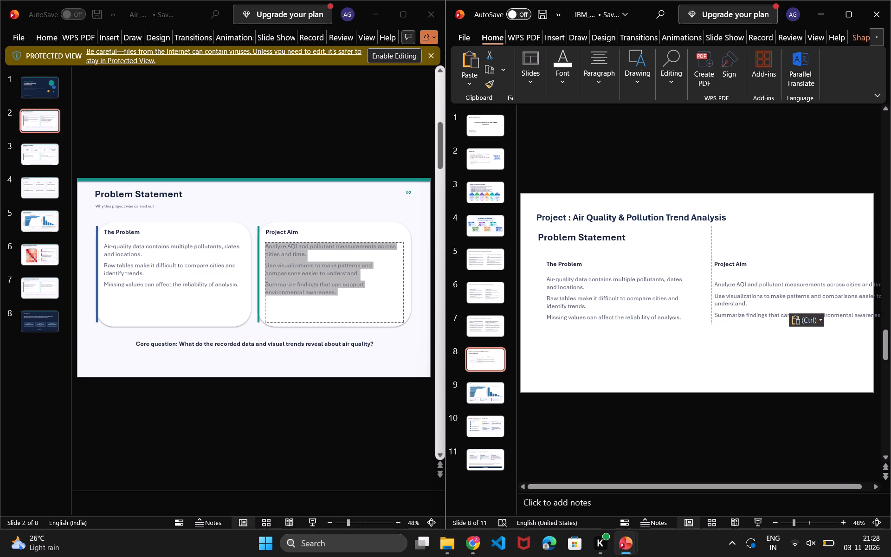
drag(742, 281, 742, 276)
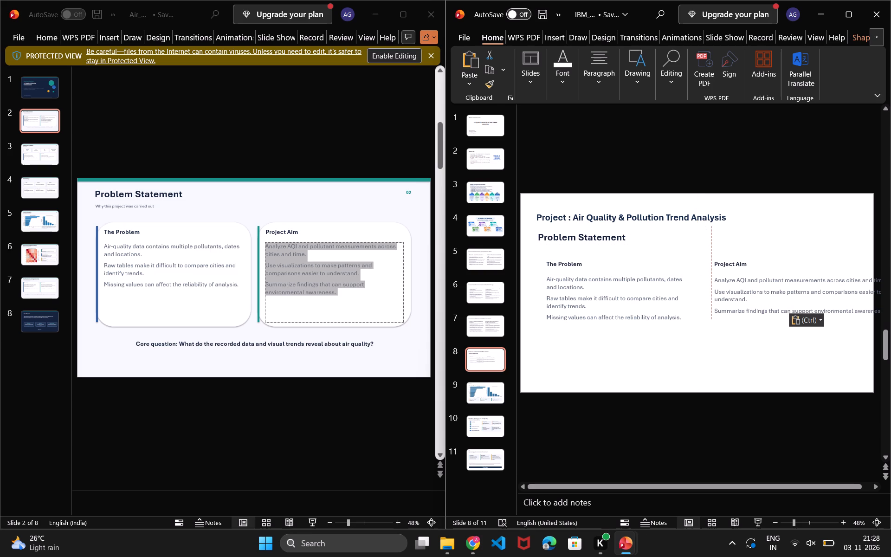
drag(742, 276, 742, 273)
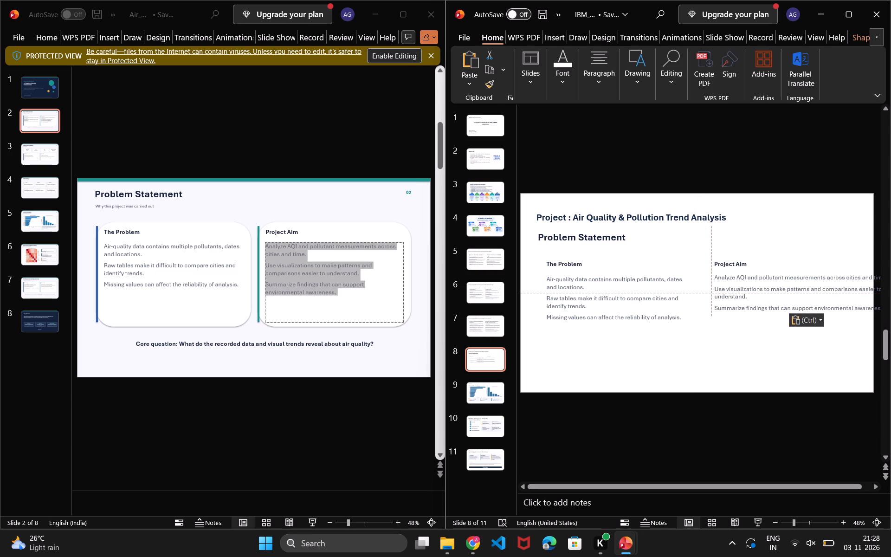
drag(742, 273, 742, 269)
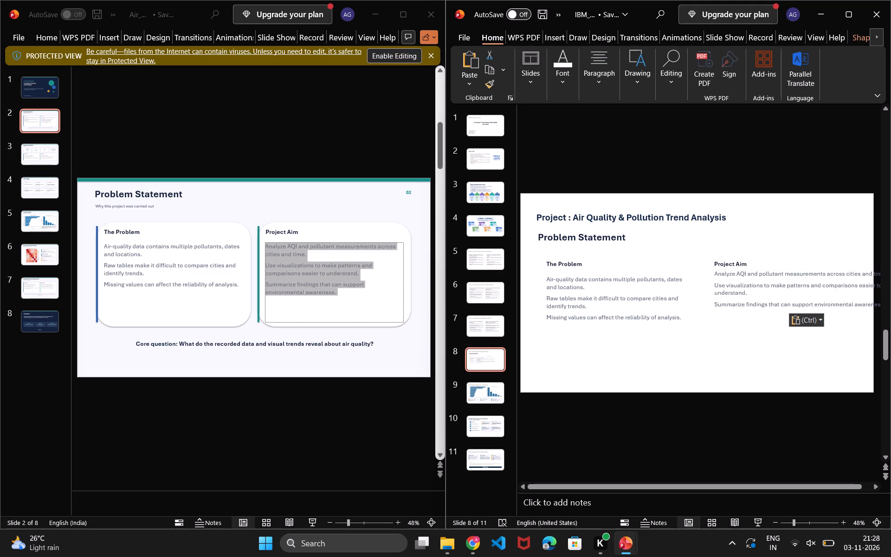
drag(742, 269, 740, 274)
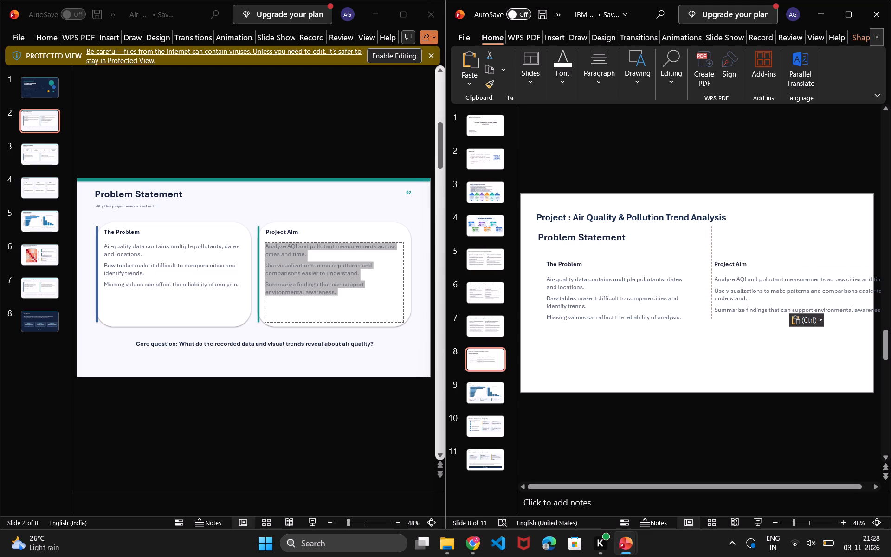
drag(740, 274, 740, 274)
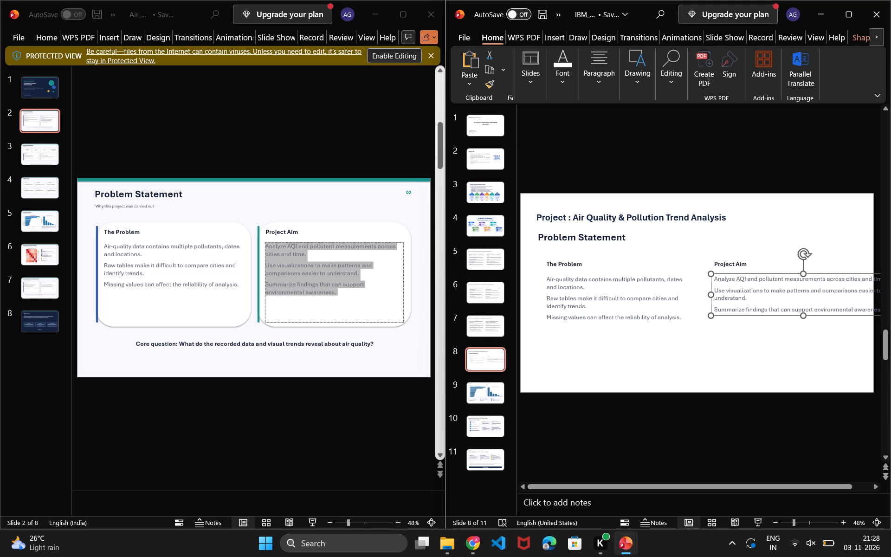
click(740, 272)
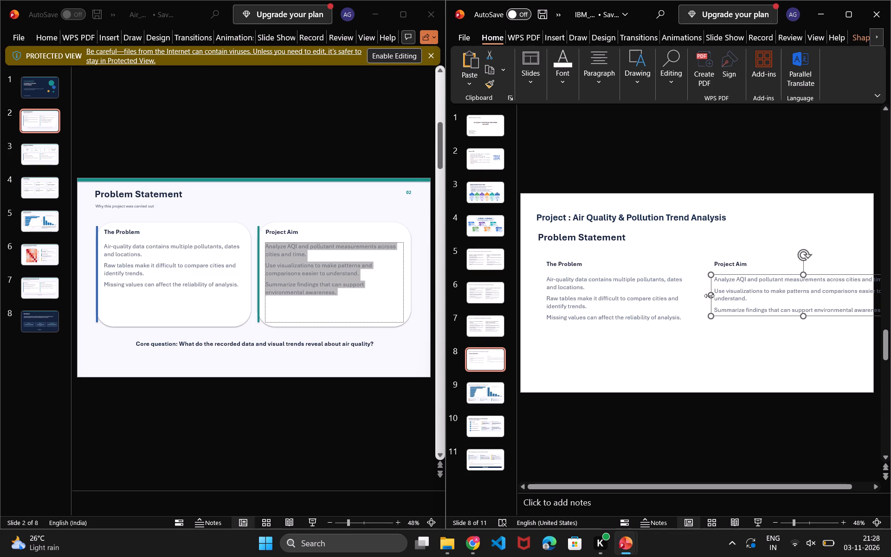
Narrow the aim paragraphs' text box so the first line wraps after "across", and realign it beneath the Project Aim heading within the slide.
drag(709, 296, 753, 291)
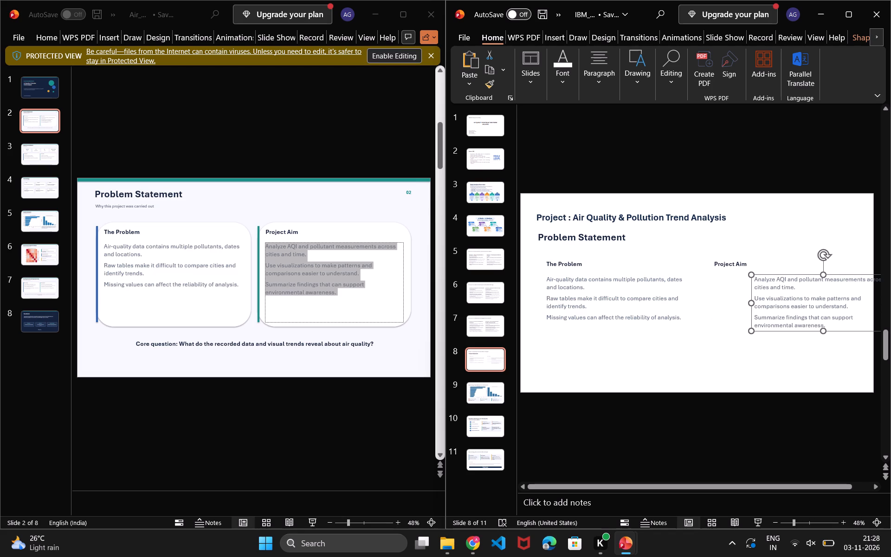
click(769, 291)
drag(768, 275, 732, 275)
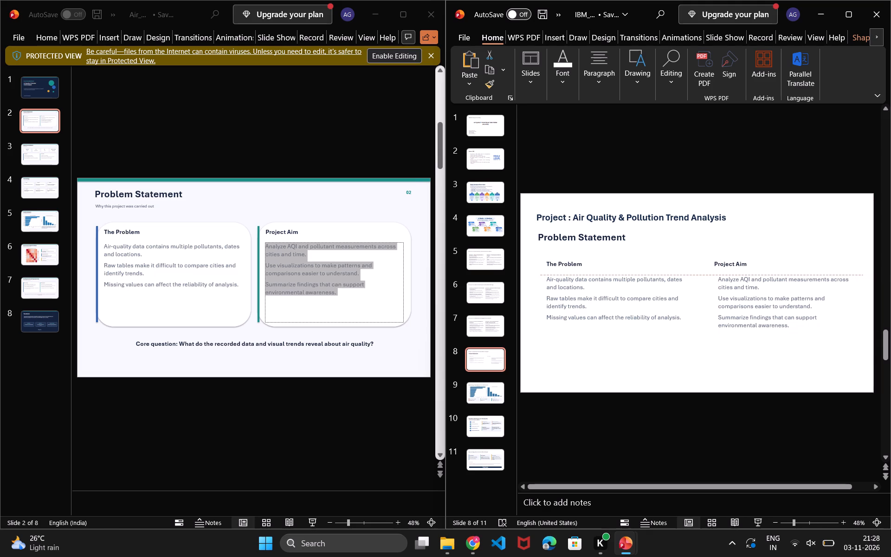
drag(732, 275, 727, 275)
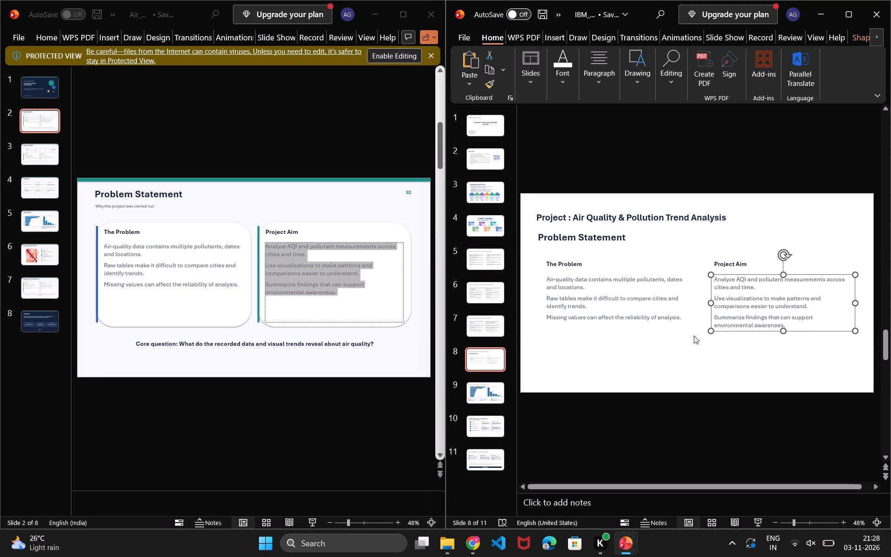
click(694, 336)
Narrow the aim paragraphs' text box from its right side so the first line wraps after "measurements".
click(831, 303)
drag(853, 304, 838, 306)
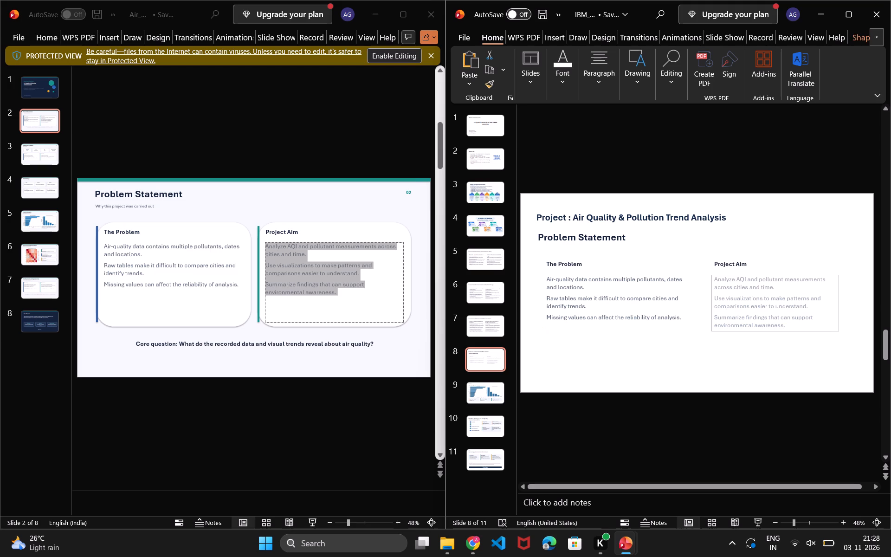
drag(838, 306, 839, 305)
drag(839, 305, 846, 301)
click(786, 381)
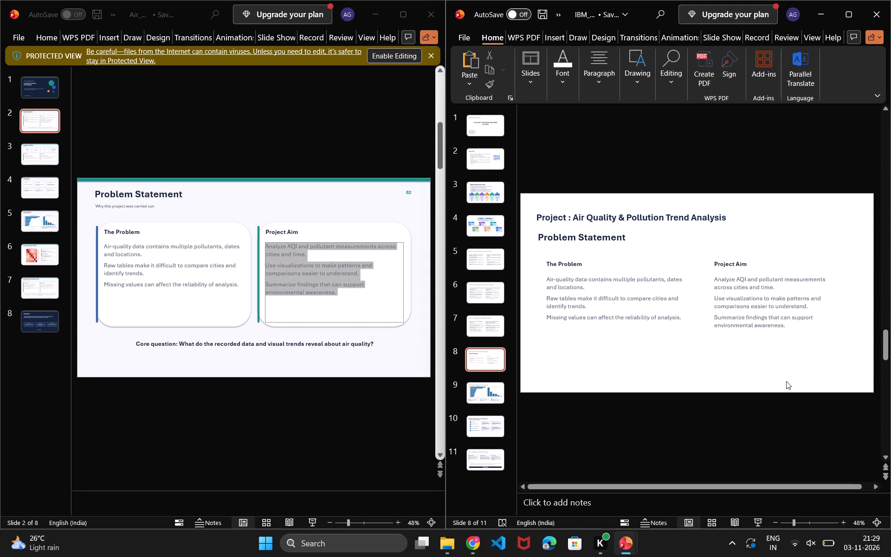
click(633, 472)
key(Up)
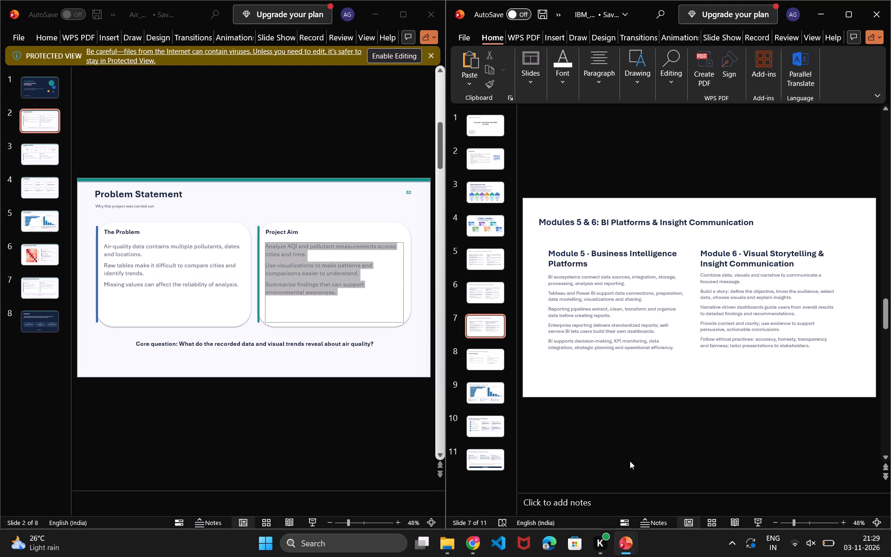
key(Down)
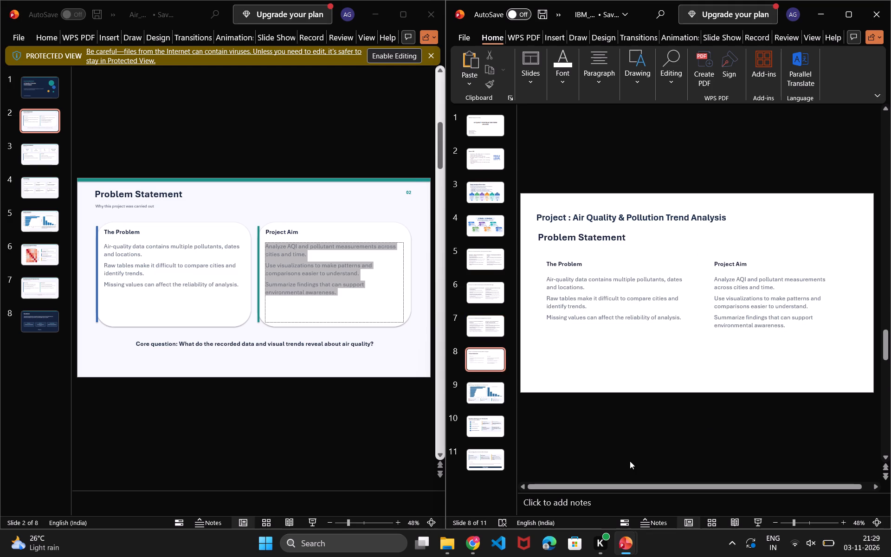
Copy the Objectives & Dataset slide from the downloaded deck and paste it after slide 8 of the IBM deck, keeping source formatting.
click(384, 467)
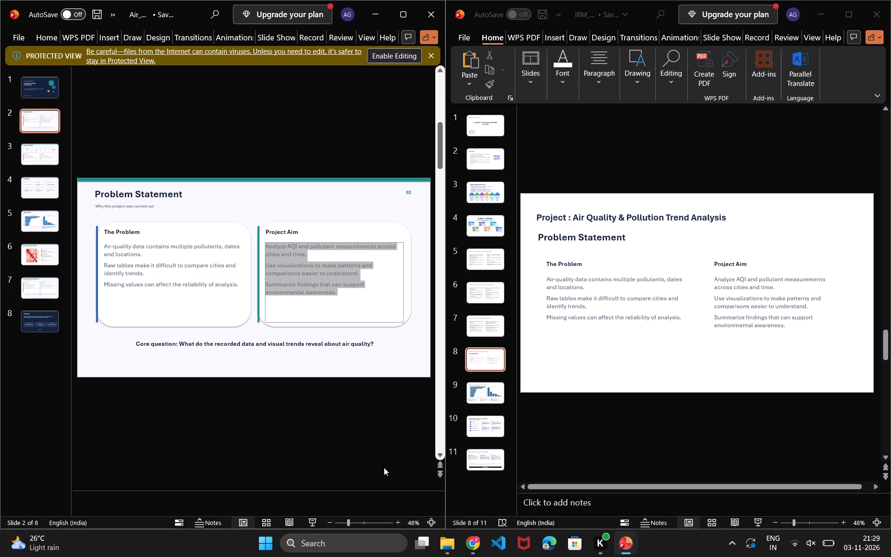
key(Down)
key(Down)
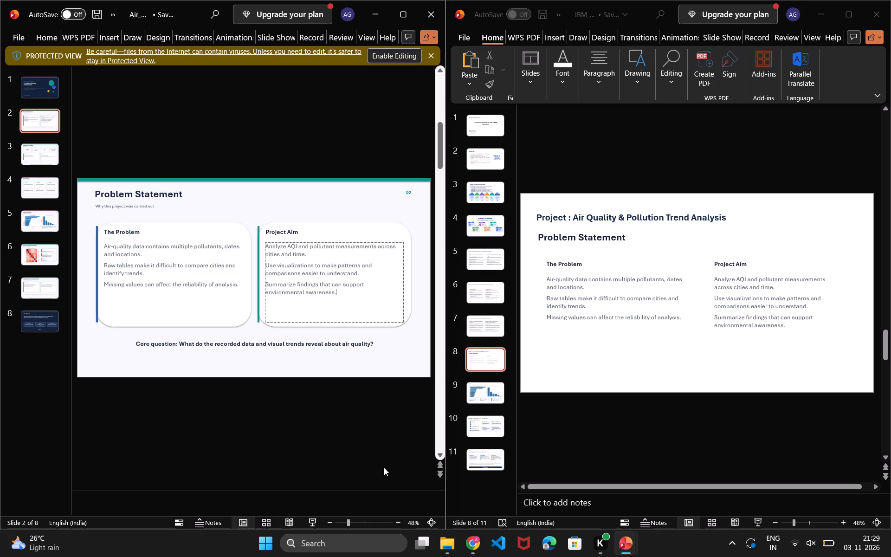
click(384, 467)
key(Down)
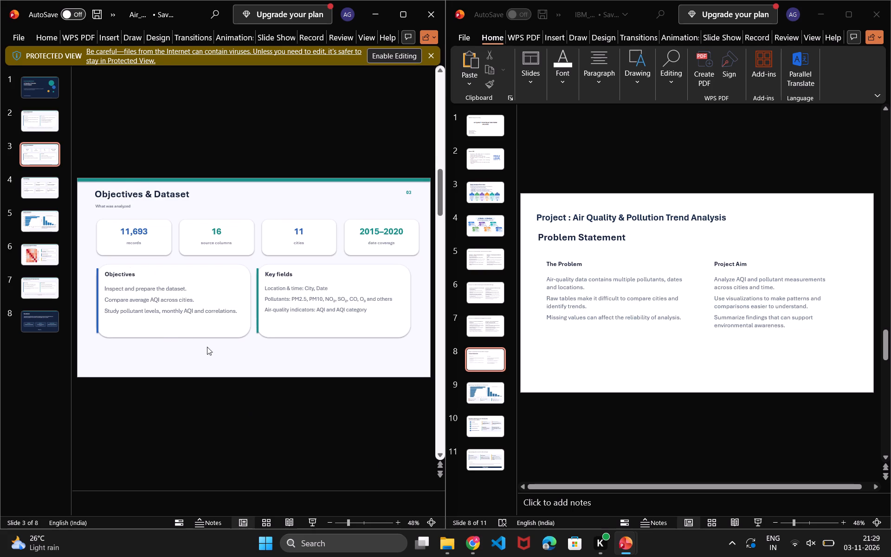
click(557, 412)
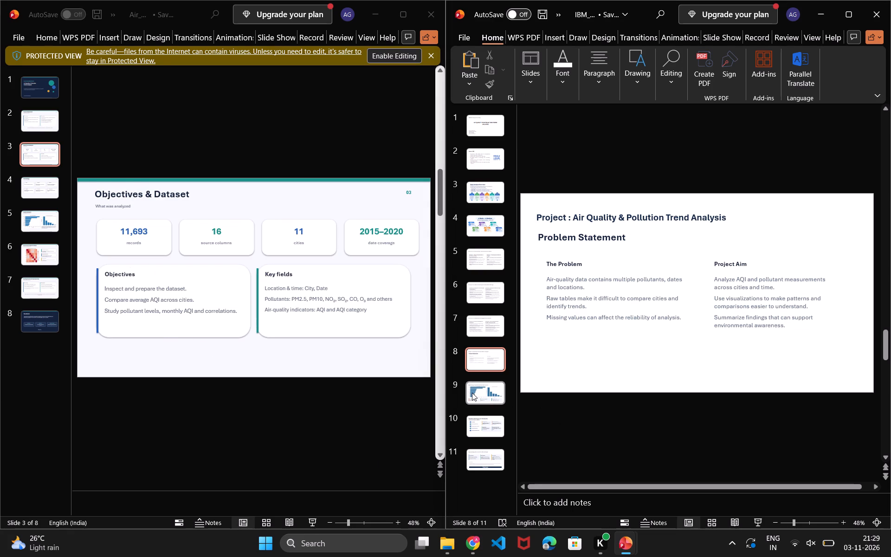
click(472, 393)
click(480, 372)
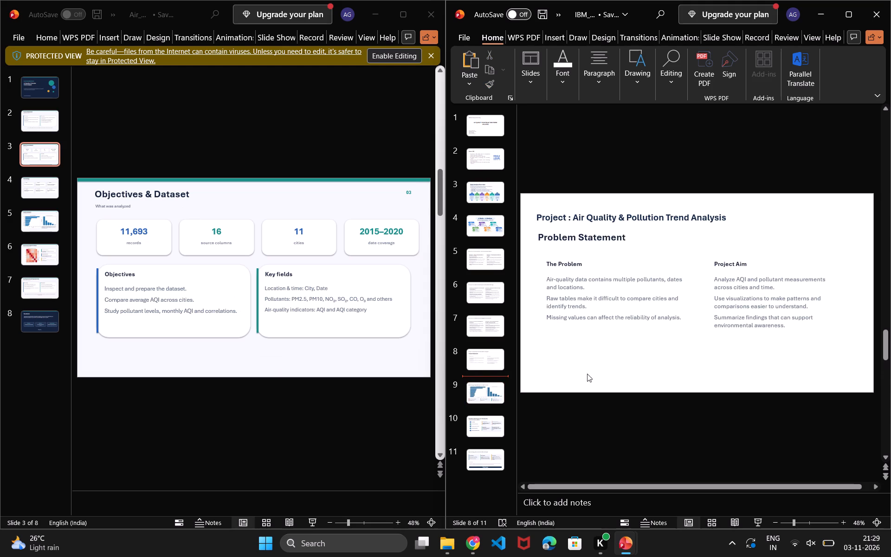
click(611, 417)
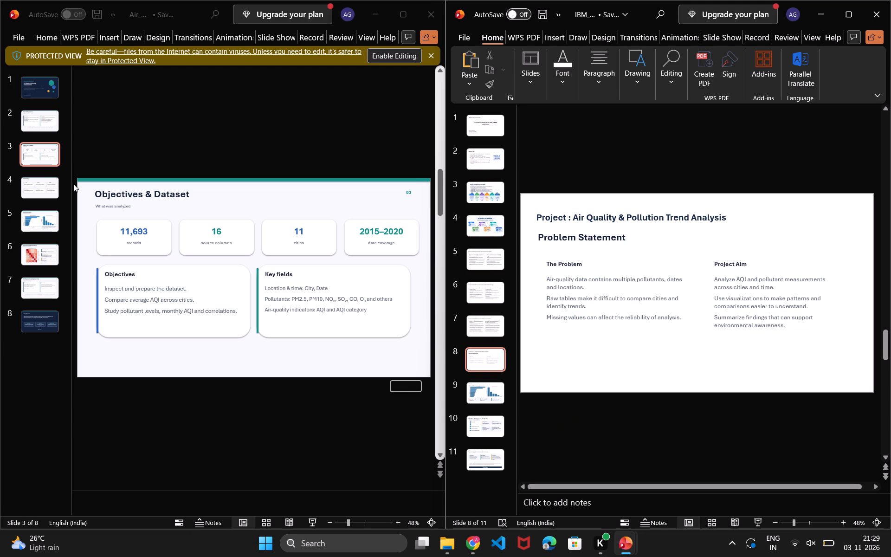
right_click(36, 155)
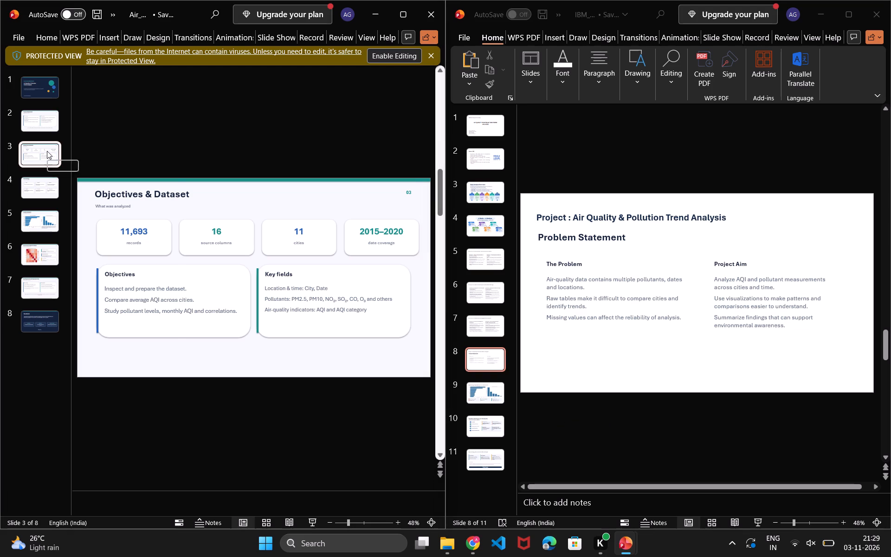
right_click(47, 151)
click(82, 194)
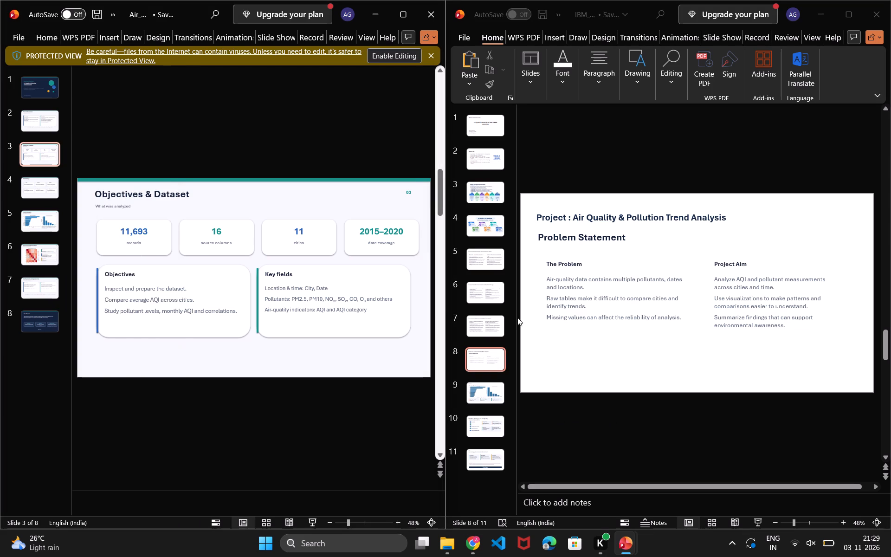
click(493, 380)
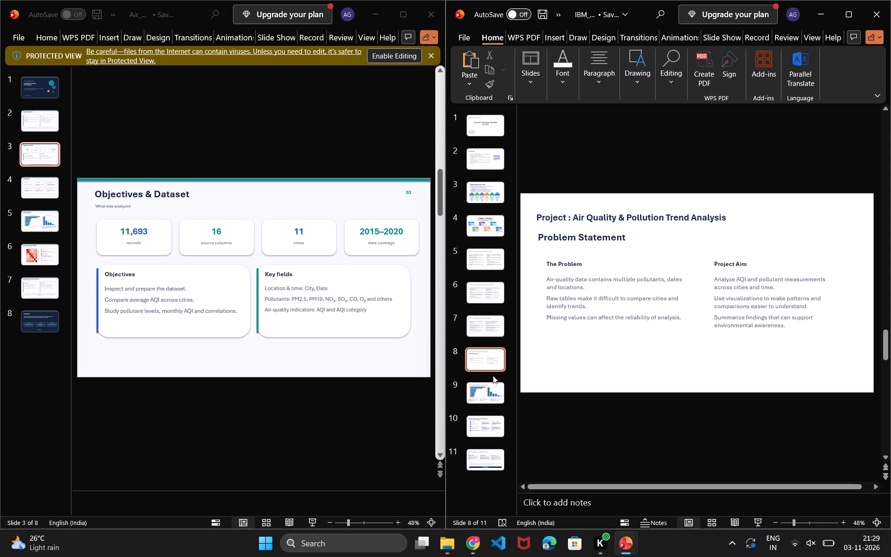
click(493, 376)
right_click(493, 376)
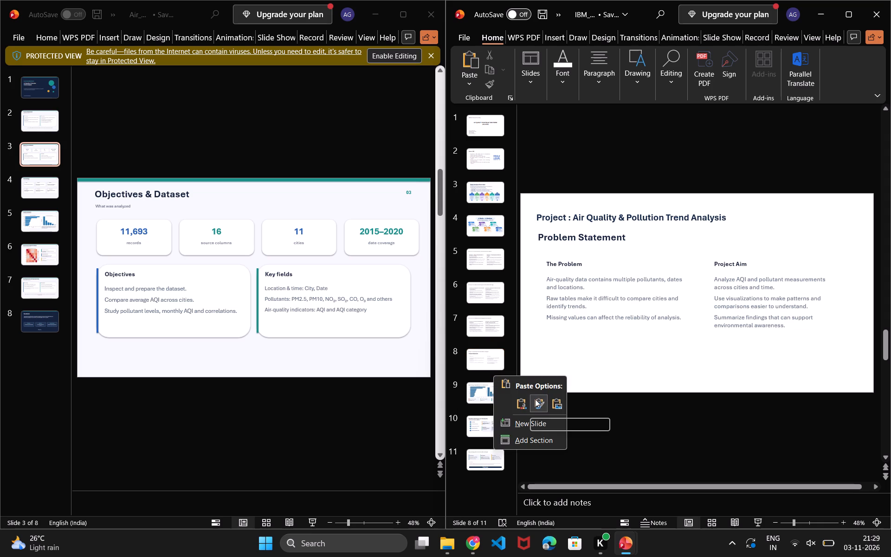
click(535, 399)
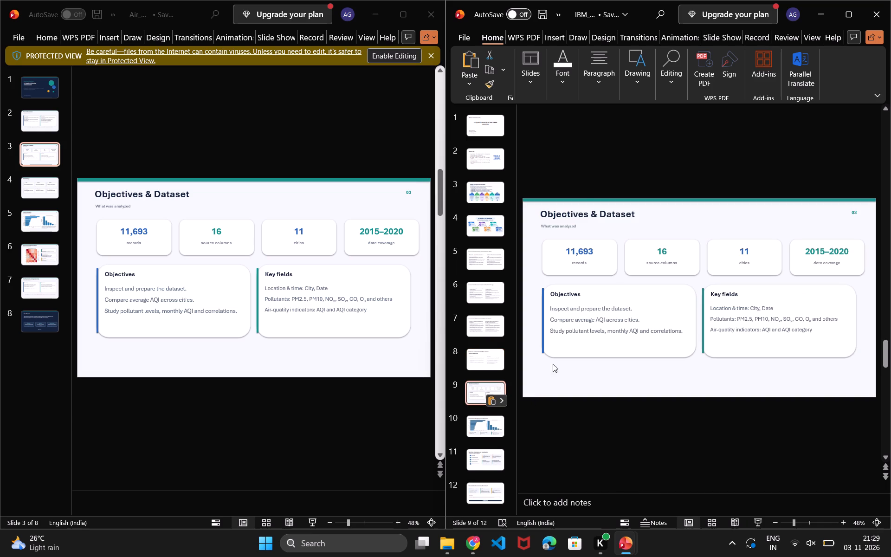
Delete the teal top bar, the slide number 03 and the "What was analyzed" subtitle from the pasted Objectives & Dataset slide.
click(600, 197)
key(BackSpace)
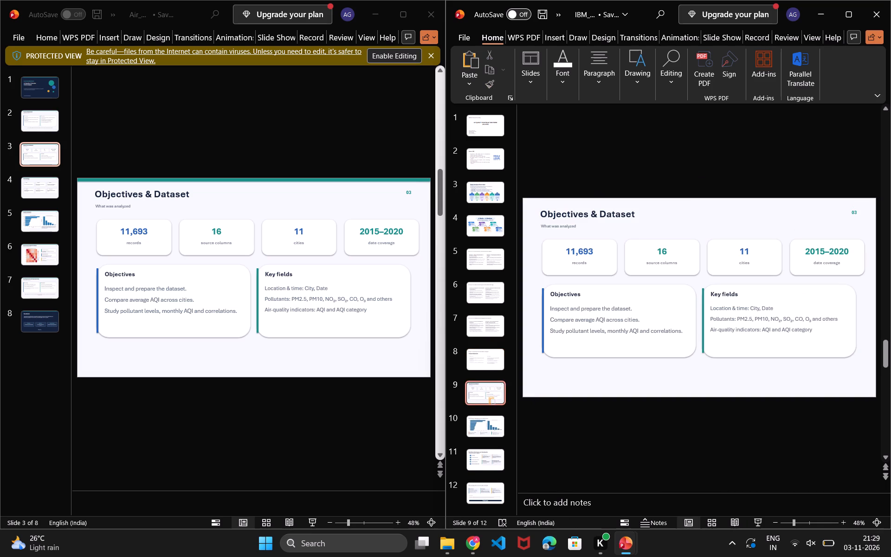
click(851, 211)
key(BackSpace)
click(562, 226)
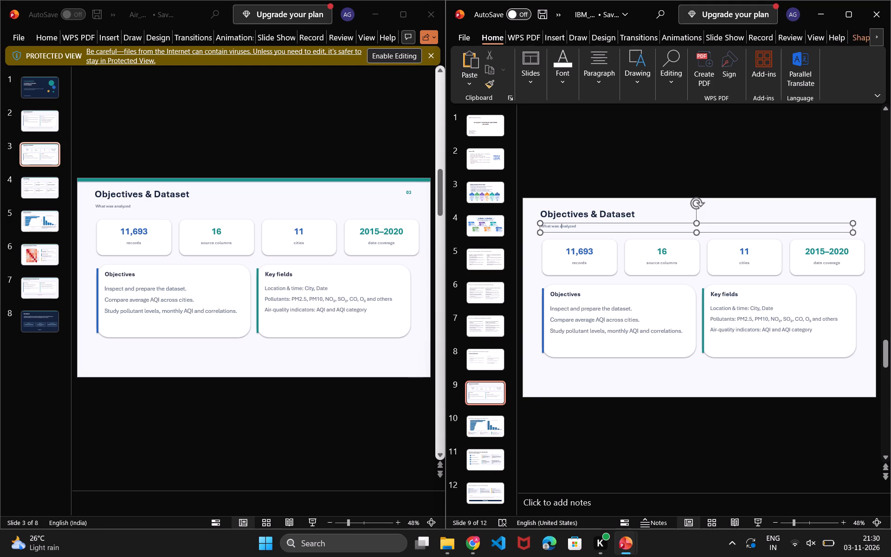
click(562, 224)
key(BackSpace)
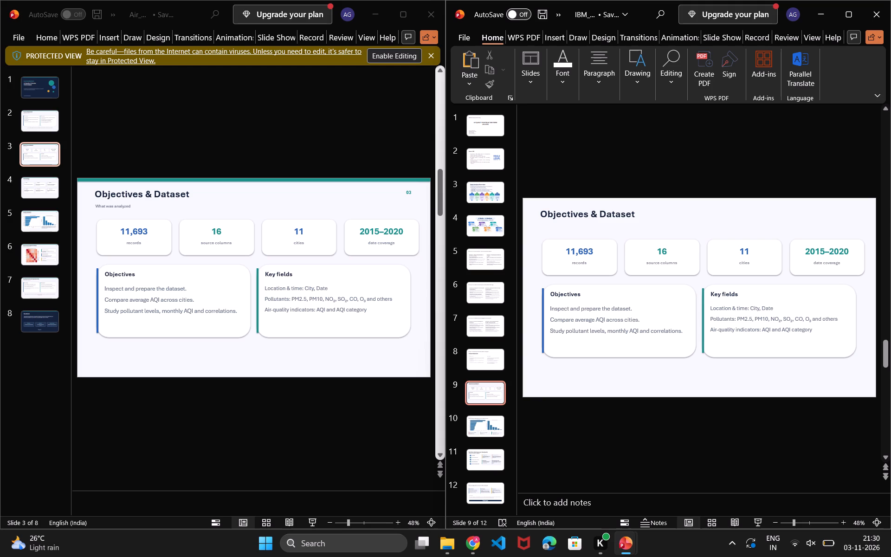
Look back through the IBM deck's earlier slides and return to the Objectives & Dataset slide, comparing their layout and styling.
click(613, 421)
key(Up)
key(Down)
click(618, 452)
key(Up)
key(Up)
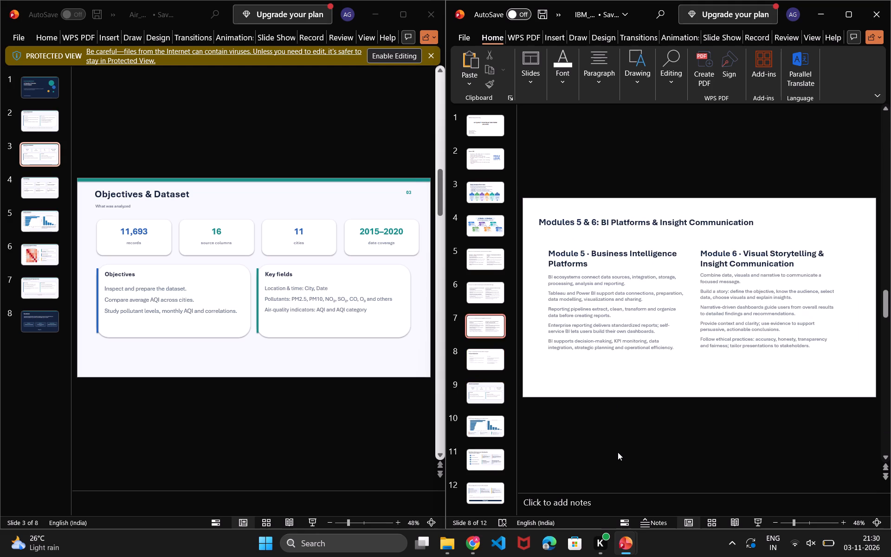
key(Up)
key(Up)
key(Up)
key(Up)
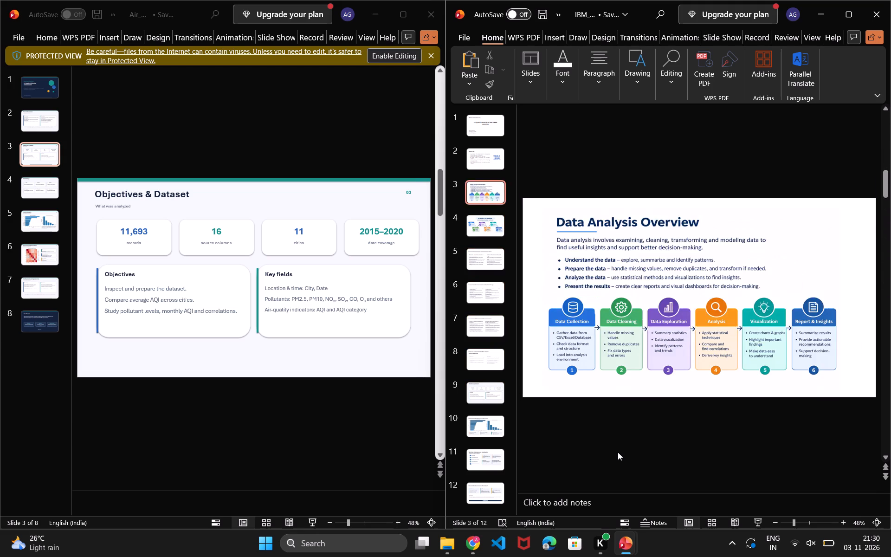
key(Up)
key(Up)
key(Down)
key(Down)
key(Down)
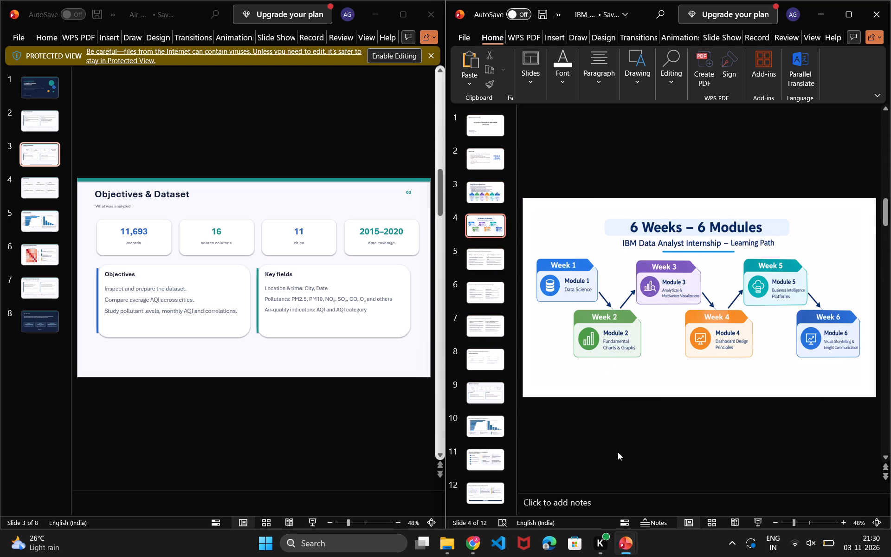
key(Down)
key(Down)
key(Down)
key(Down)
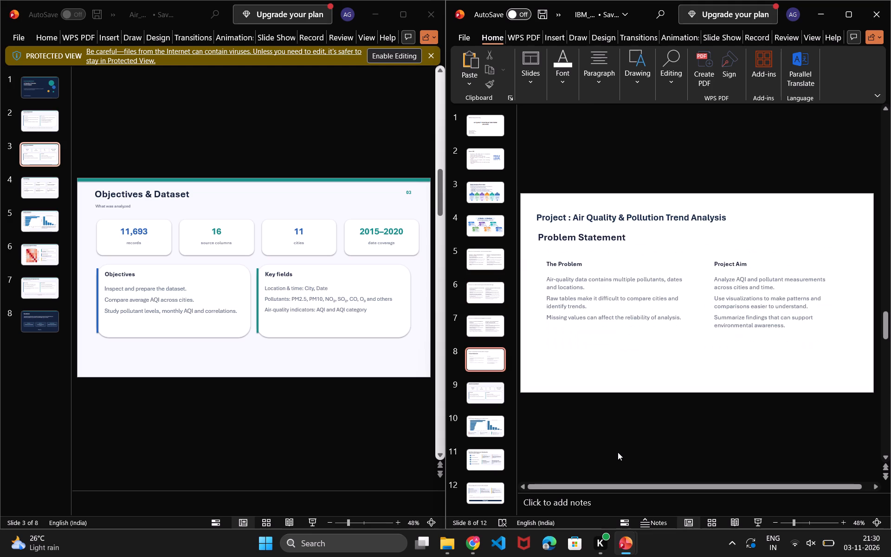
key(Down)
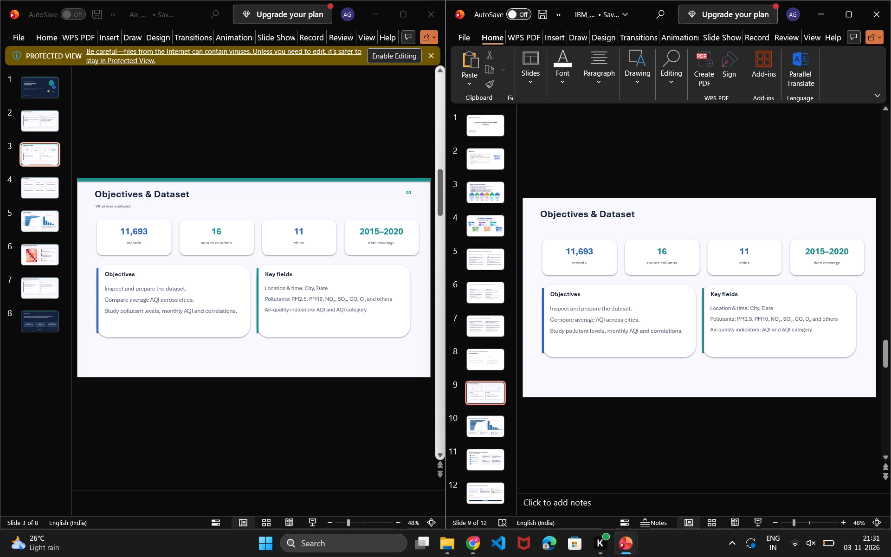
Delete the white card and the blue accent bar behind the Objectives text on slide 9, keeping the text.
double_click(594, 294)
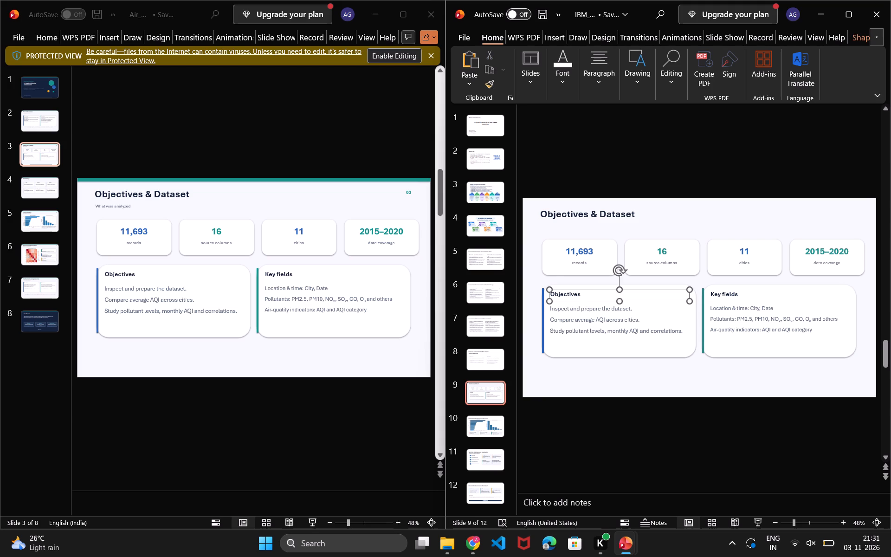
click(695, 324)
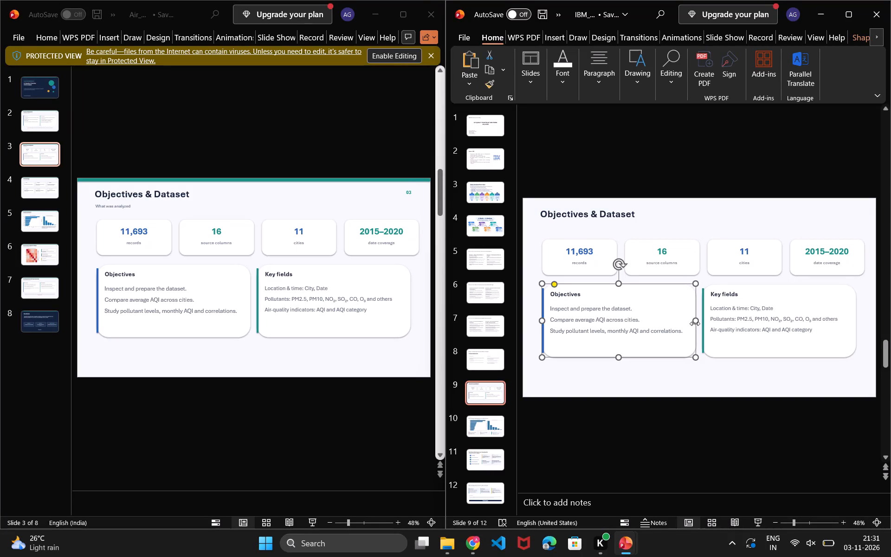
key(BackSpace)
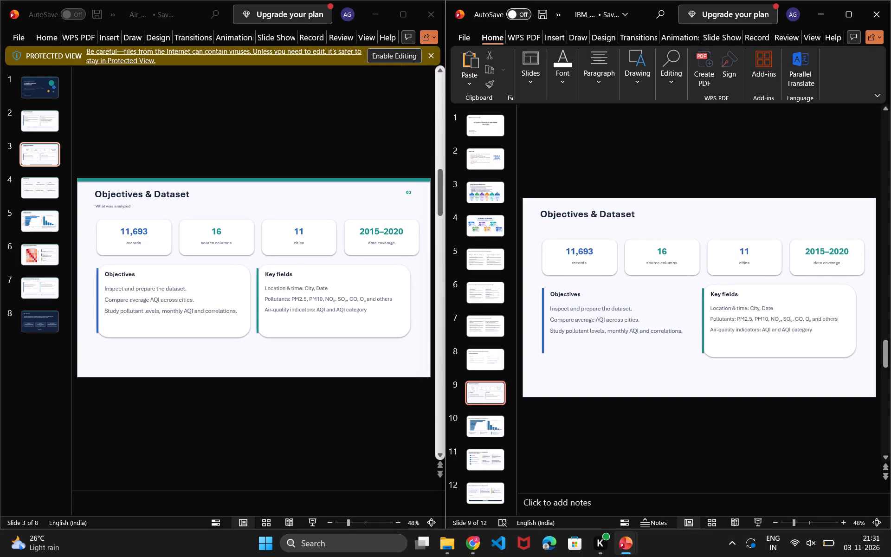
click(542, 353)
key(BackSpace)
Delete the white card and the teal accent bar behind the Key fields text, keeping the text.
click(712, 346)
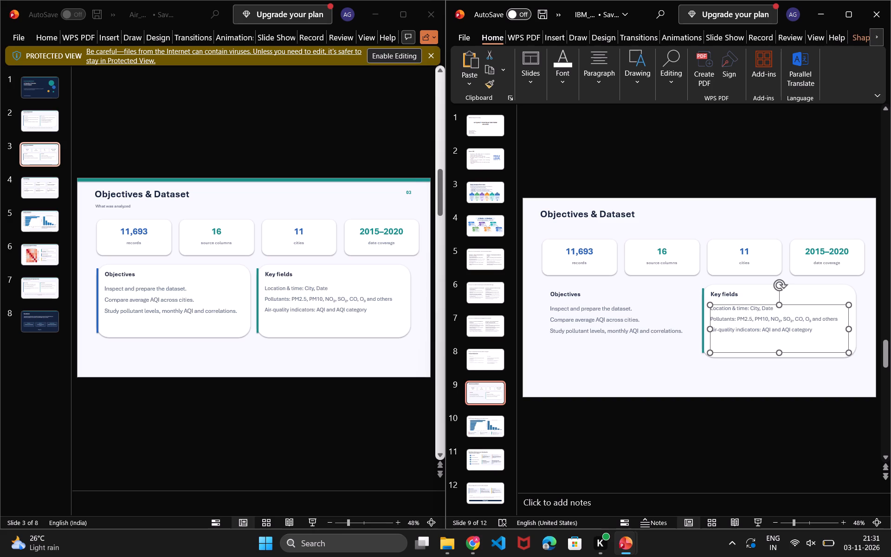
click(858, 300)
key(BackSpace)
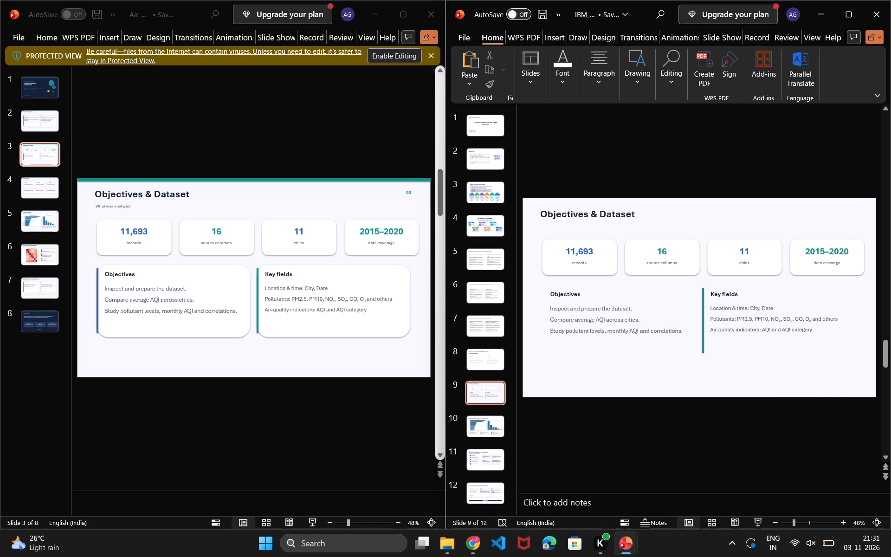
click(705, 294)
click(704, 294)
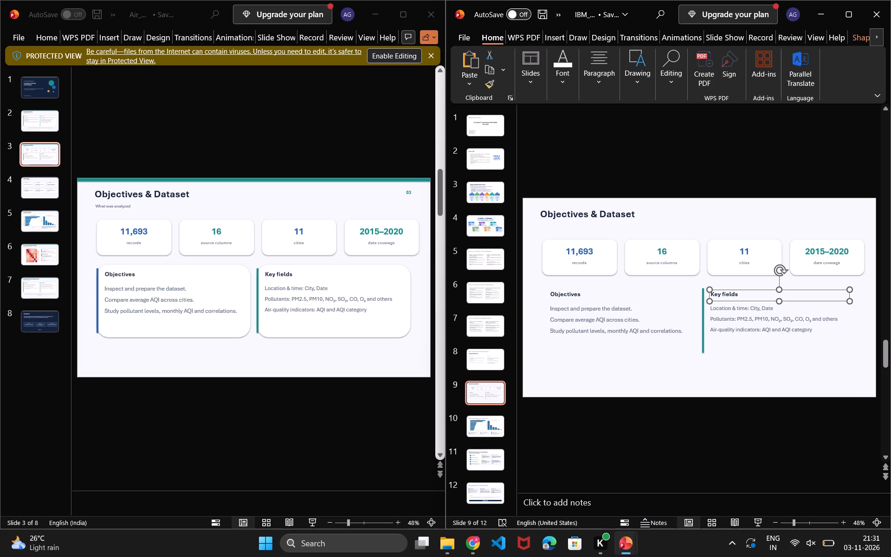
key(BackSpace)
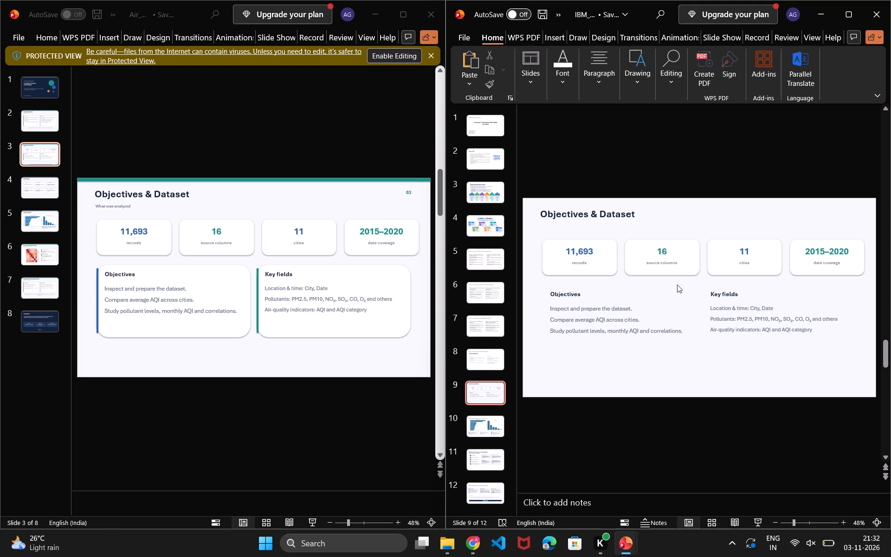
Delete the white card behind the 11,693 records figure, keeping the figure and its label.
click(602, 272)
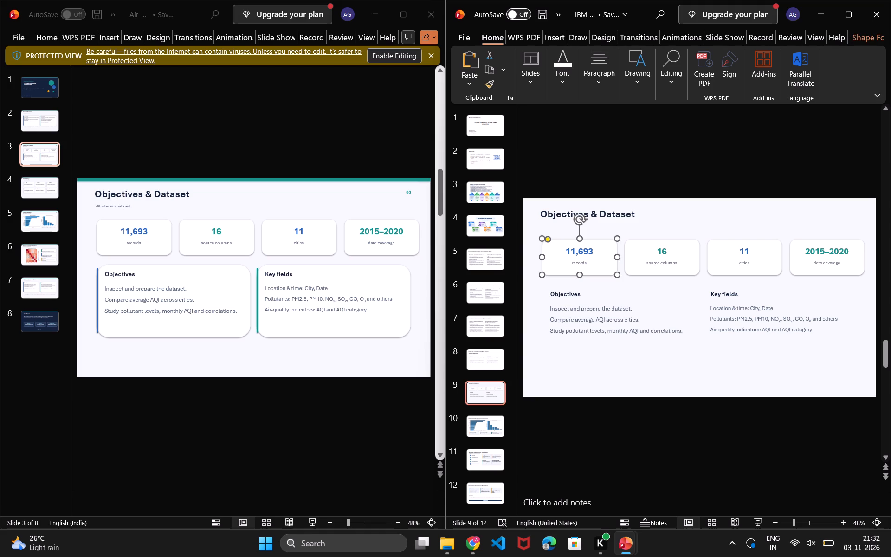
click(620, 438)
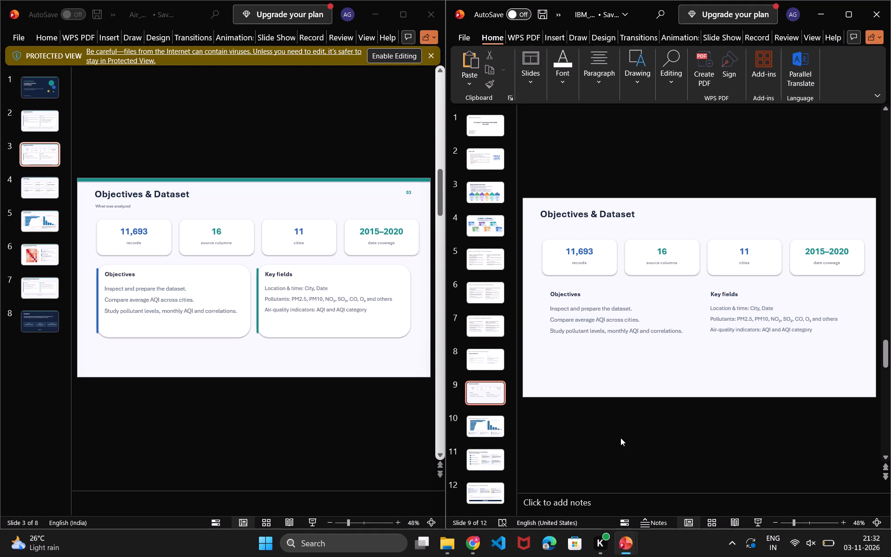
click(613, 271)
key(BackSpace)
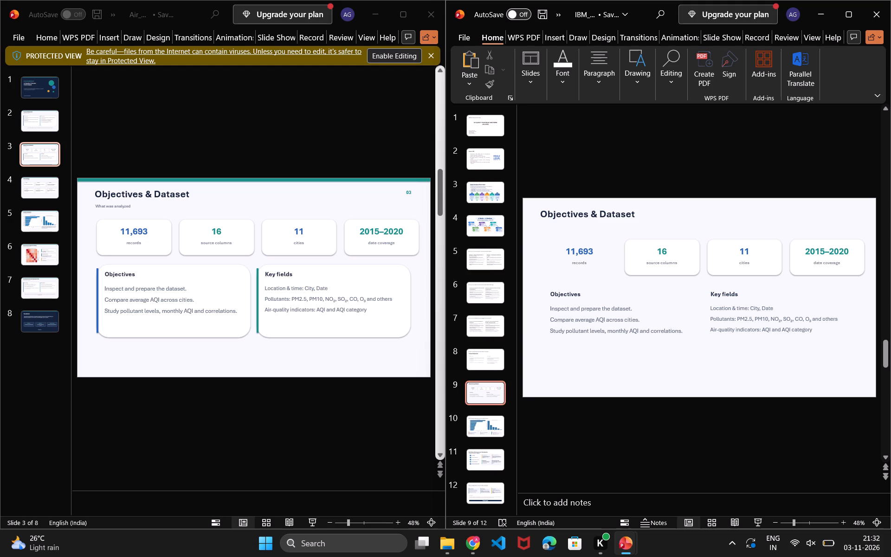
Maximize the IBM deck's window with the 11,693 figure selected on the Objectives & Dataset slide.
click(599, 261)
click(602, 252)
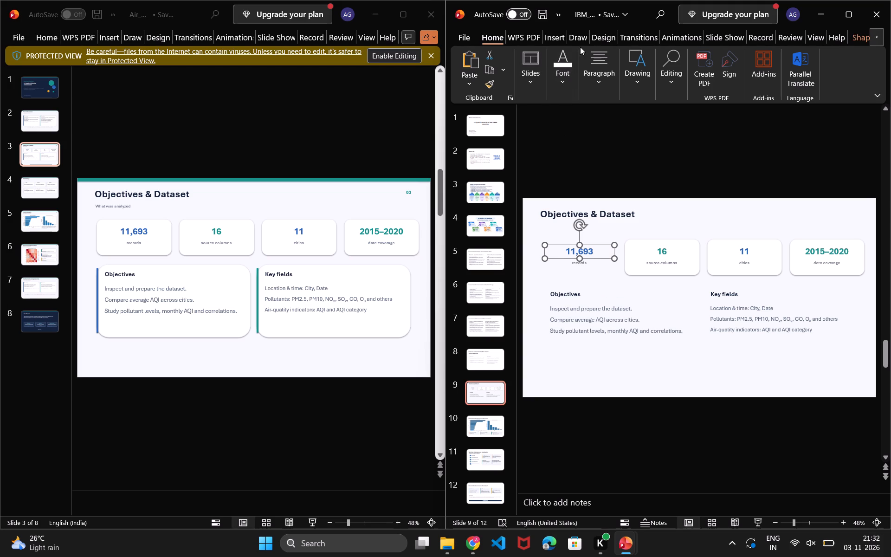
click(847, 10)
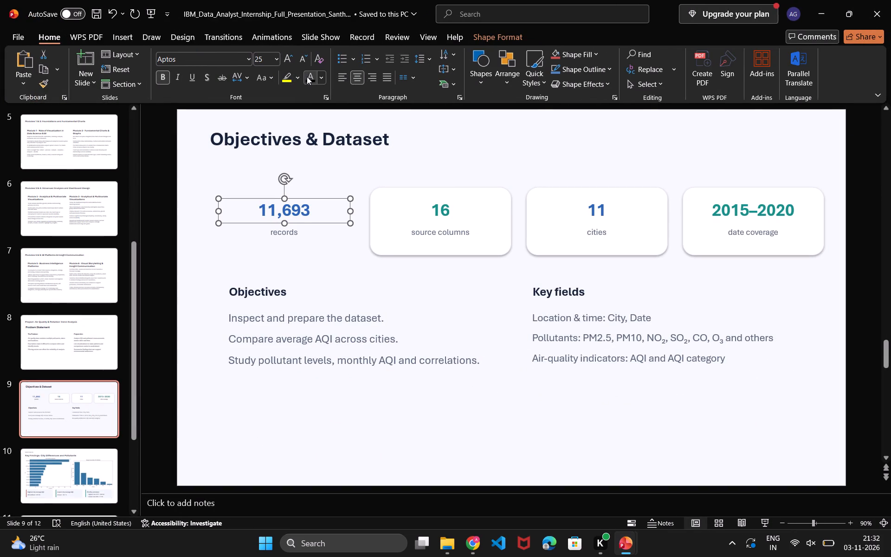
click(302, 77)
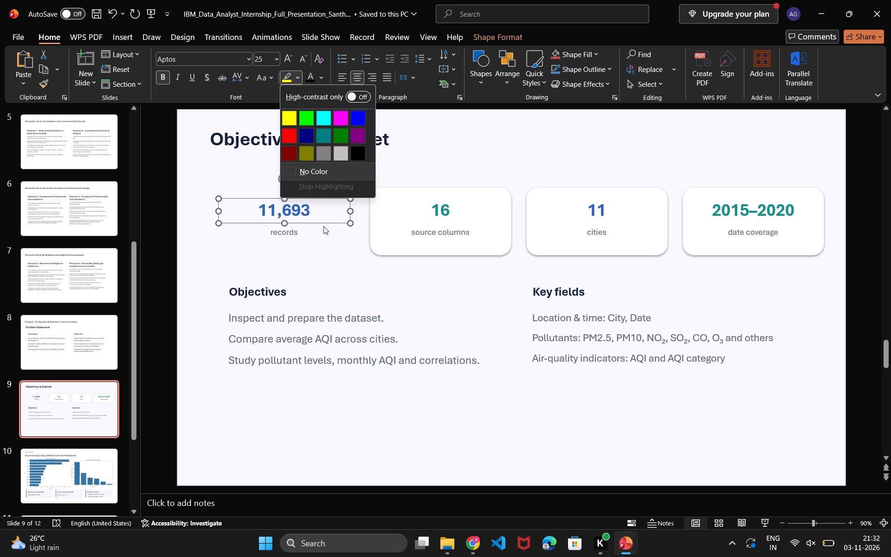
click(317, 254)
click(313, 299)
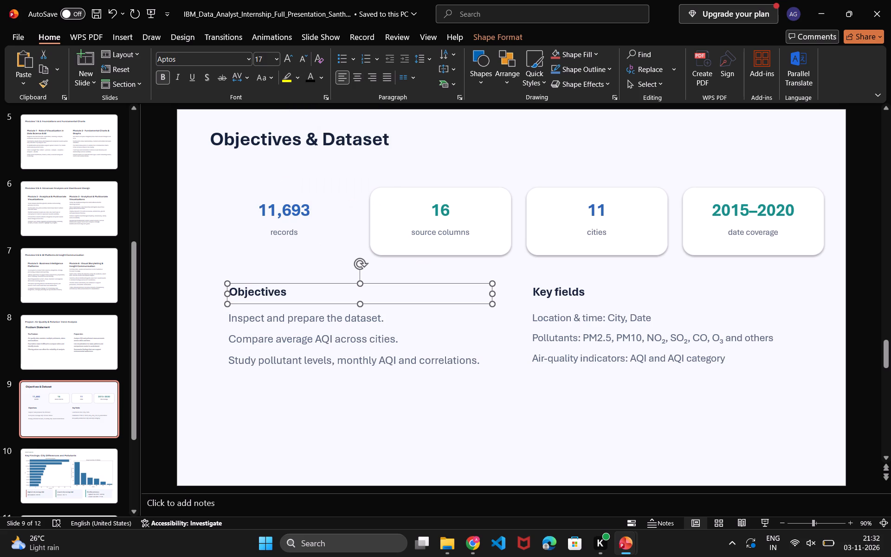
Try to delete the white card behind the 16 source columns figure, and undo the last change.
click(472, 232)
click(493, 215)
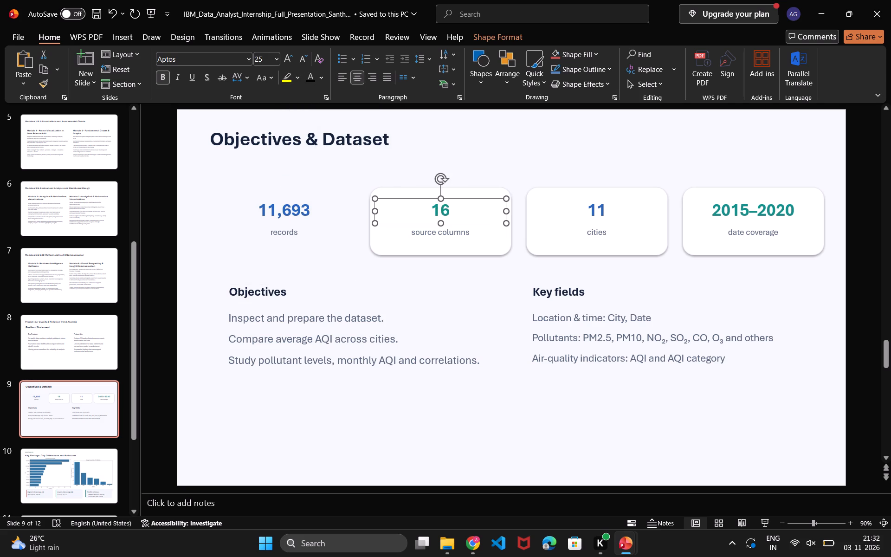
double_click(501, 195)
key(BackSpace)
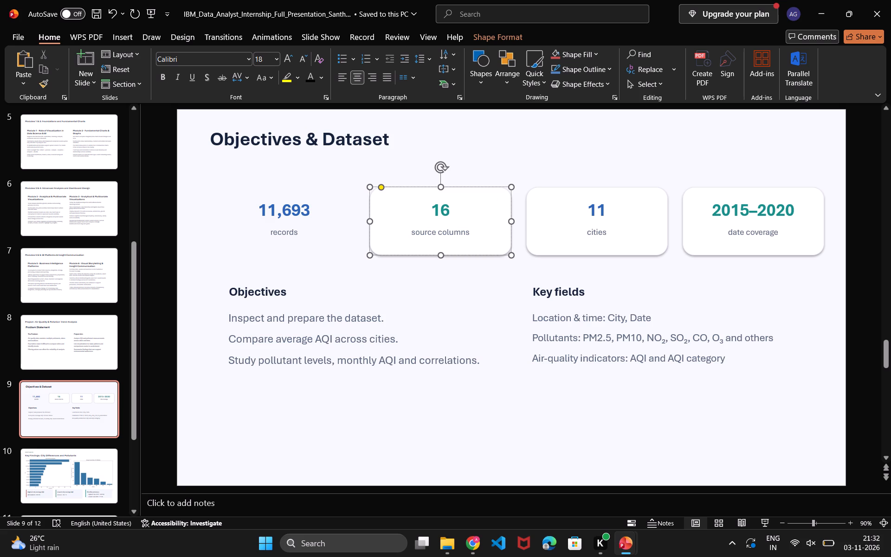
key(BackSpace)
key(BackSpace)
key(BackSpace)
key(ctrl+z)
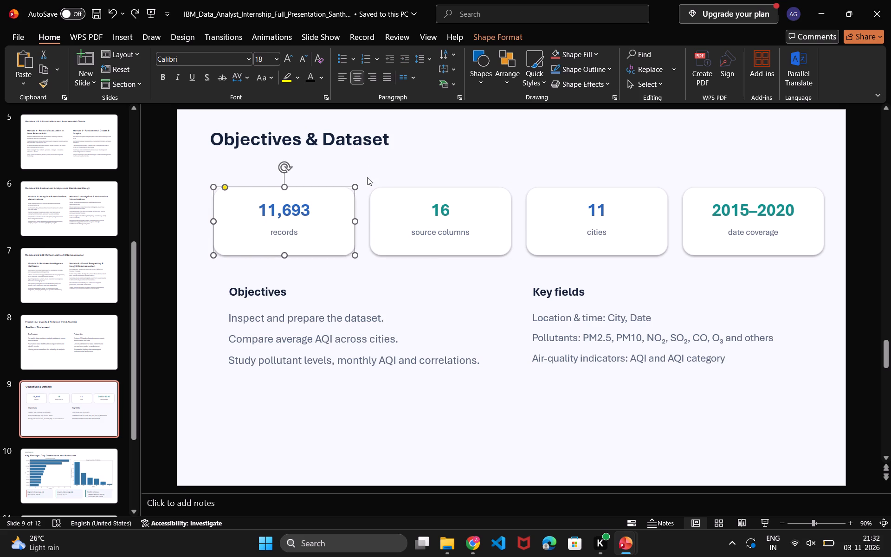
Delete the white cards behind the 11,693, 16, 11 and 2015–2020 figures, keeping the figures and their labels.
key(BackSpace)
click(376, 188)
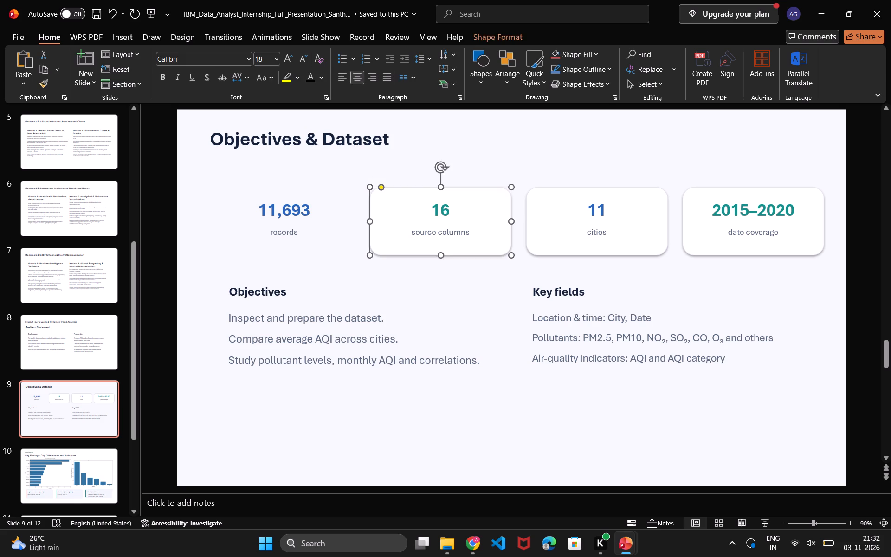
key(BackSpace)
click(533, 188)
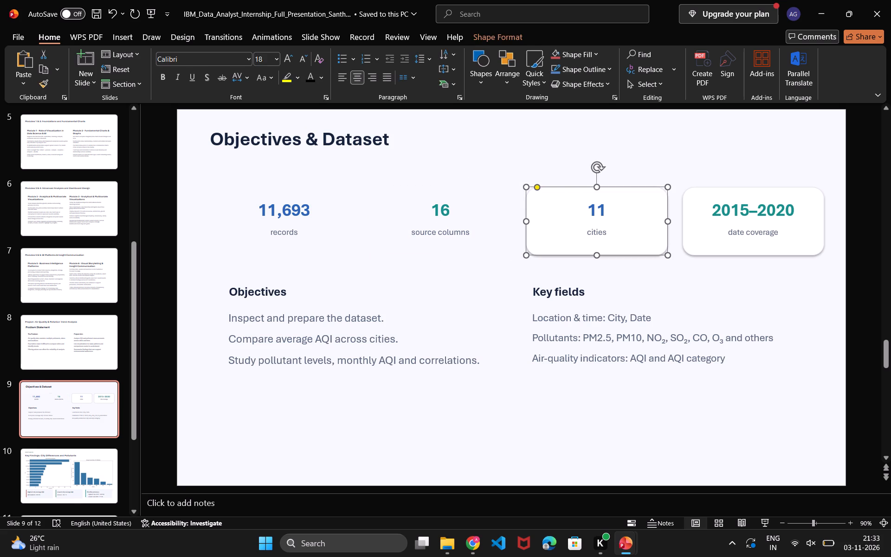
key(BackSpace)
click(685, 195)
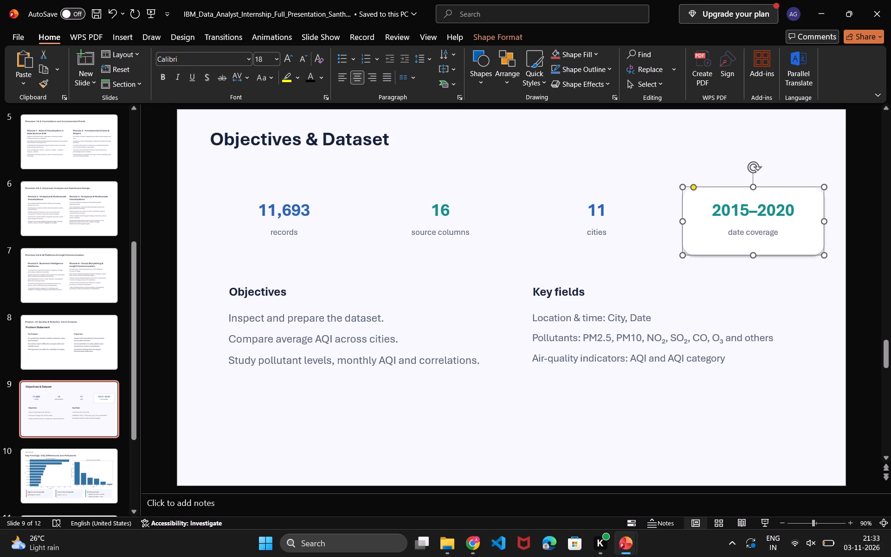
key(BackSpace)
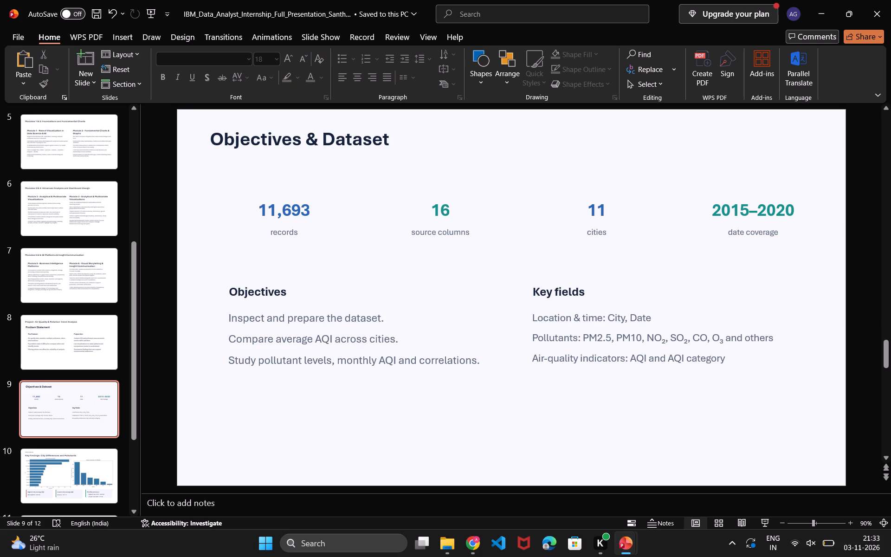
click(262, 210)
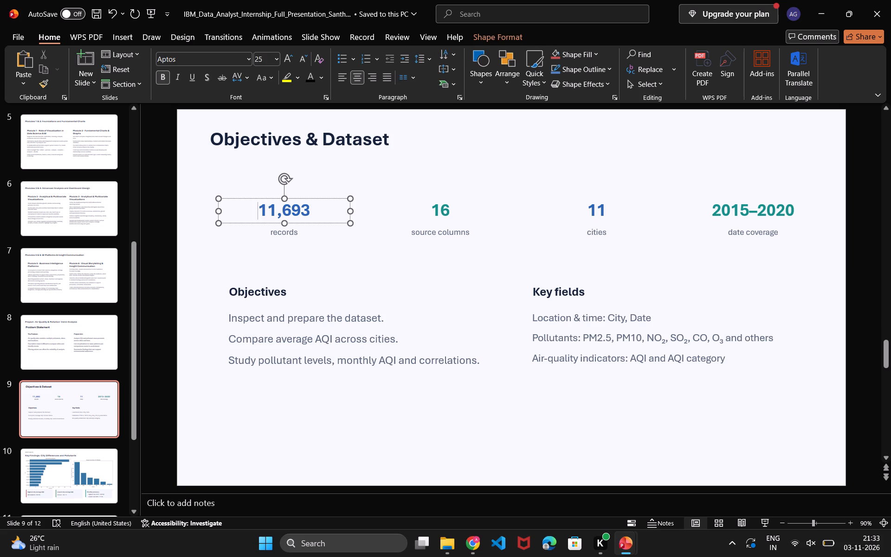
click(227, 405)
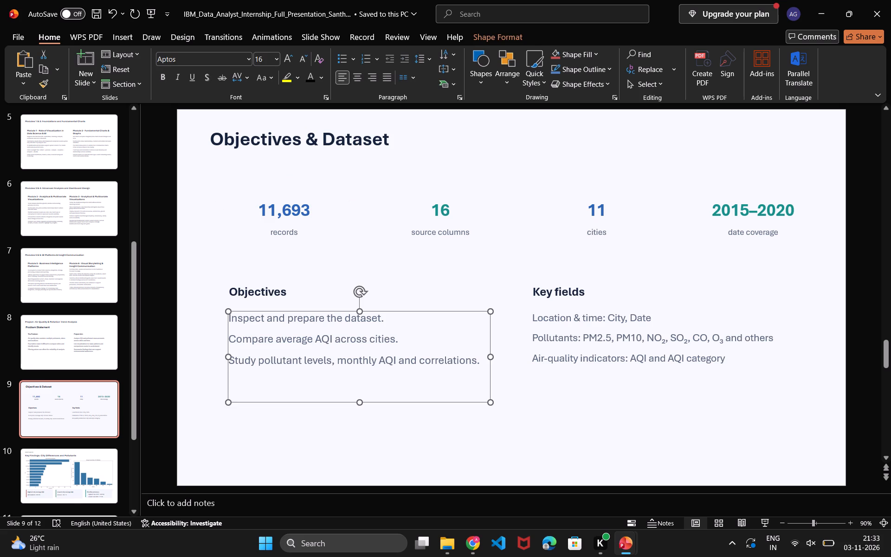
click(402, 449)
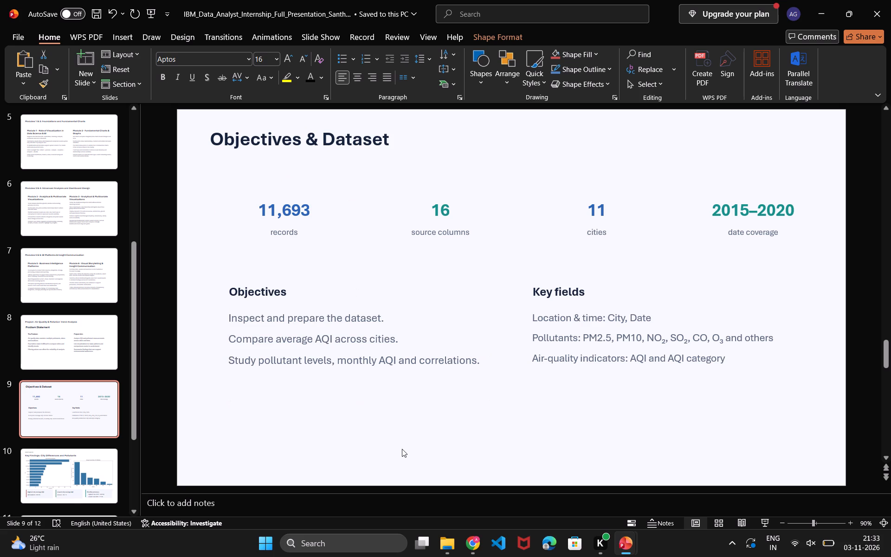
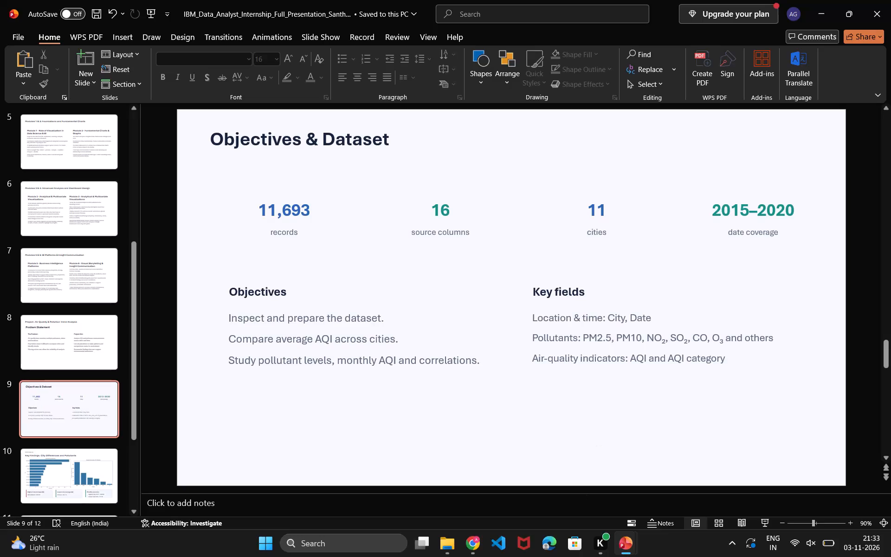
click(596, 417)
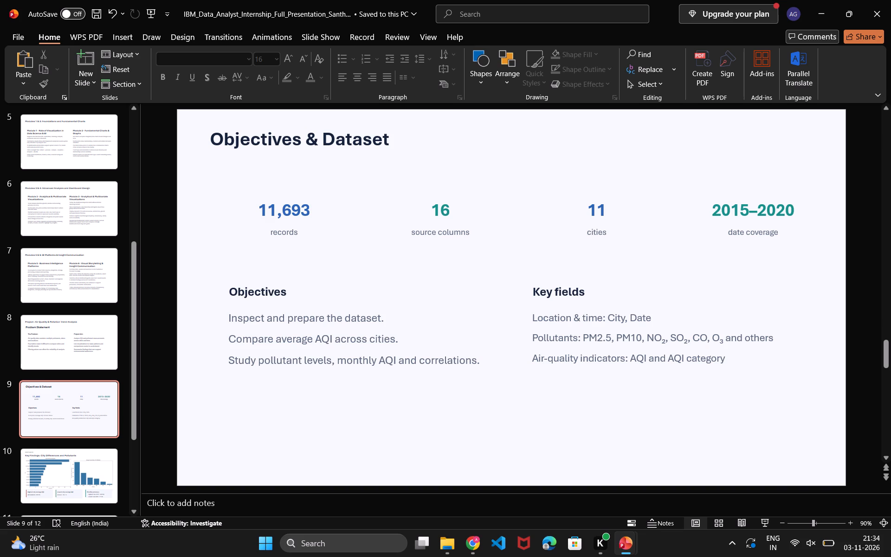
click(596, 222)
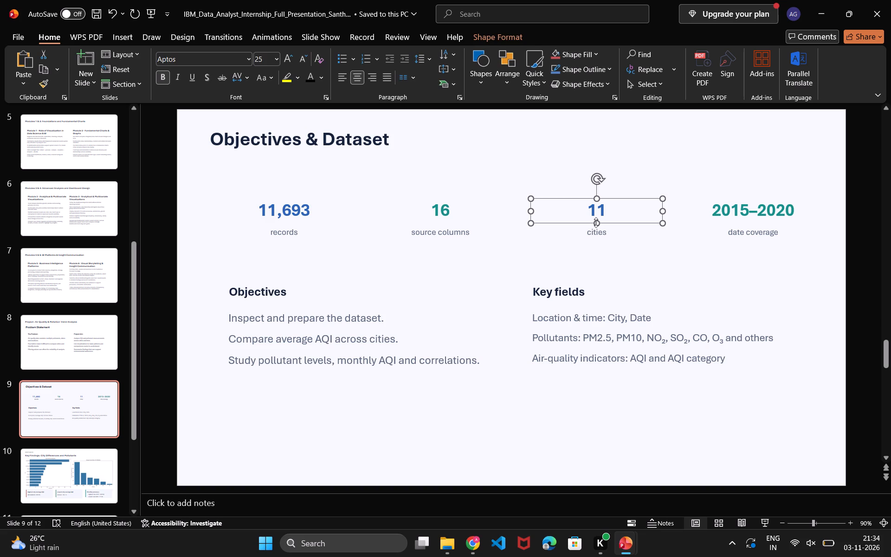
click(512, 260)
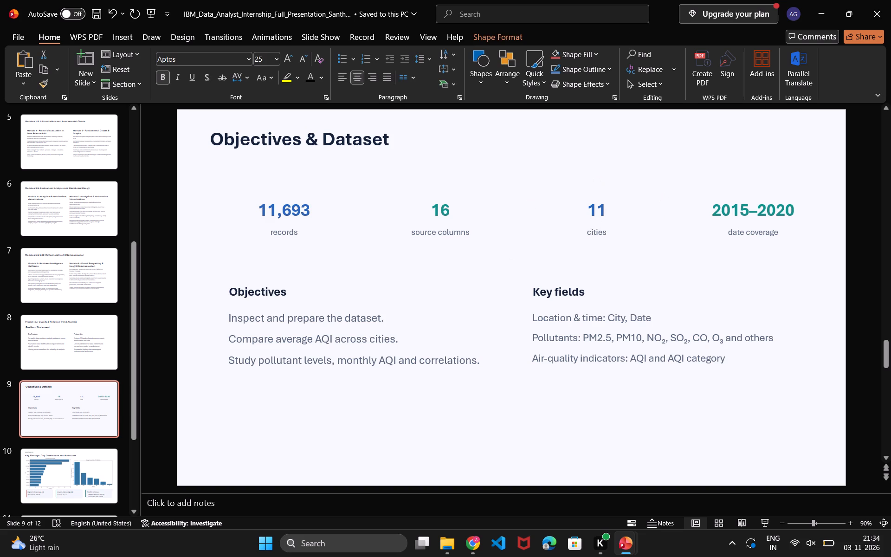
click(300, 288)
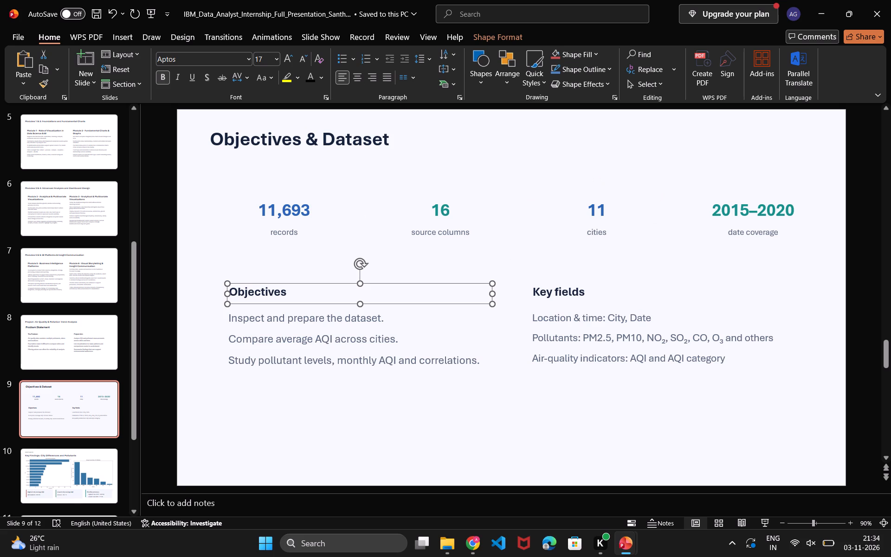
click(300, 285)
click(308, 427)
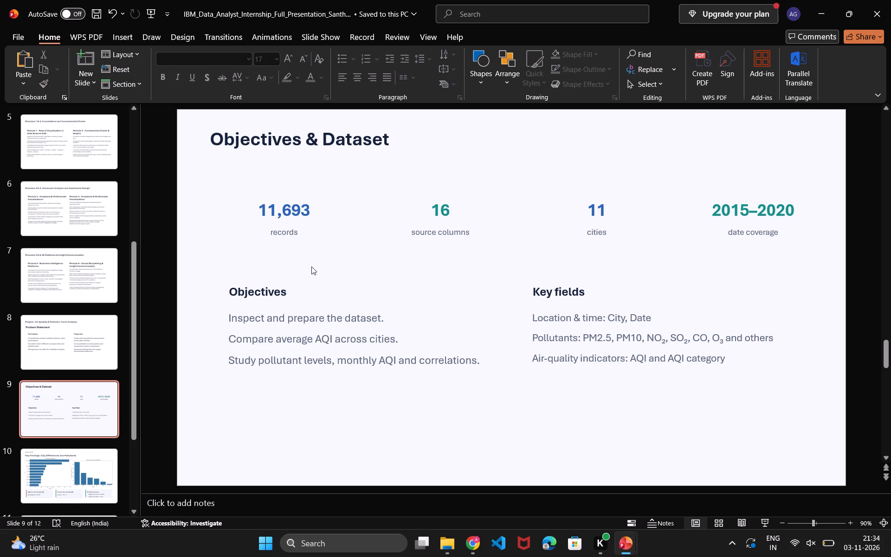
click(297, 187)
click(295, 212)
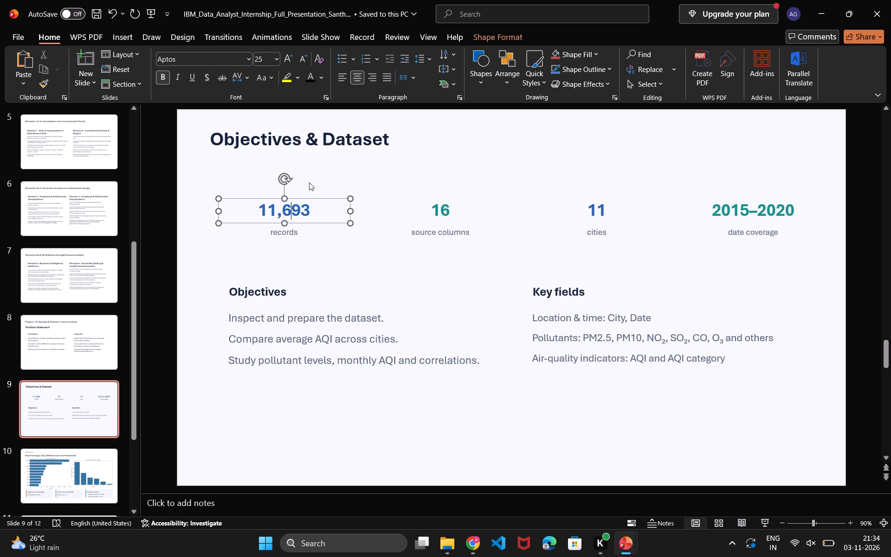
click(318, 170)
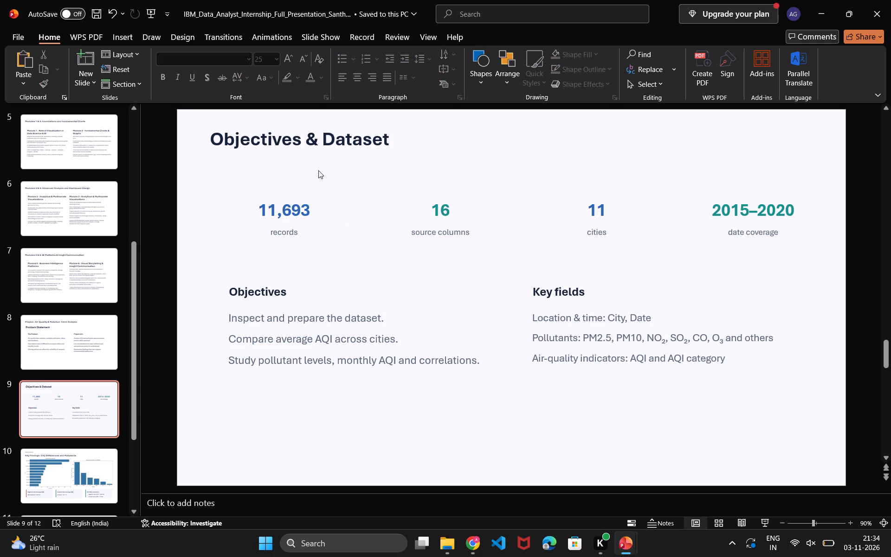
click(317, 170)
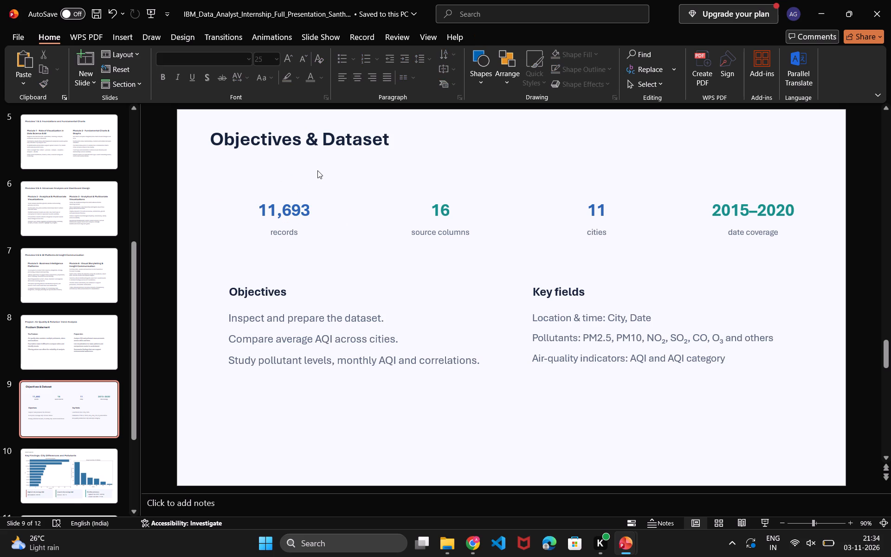
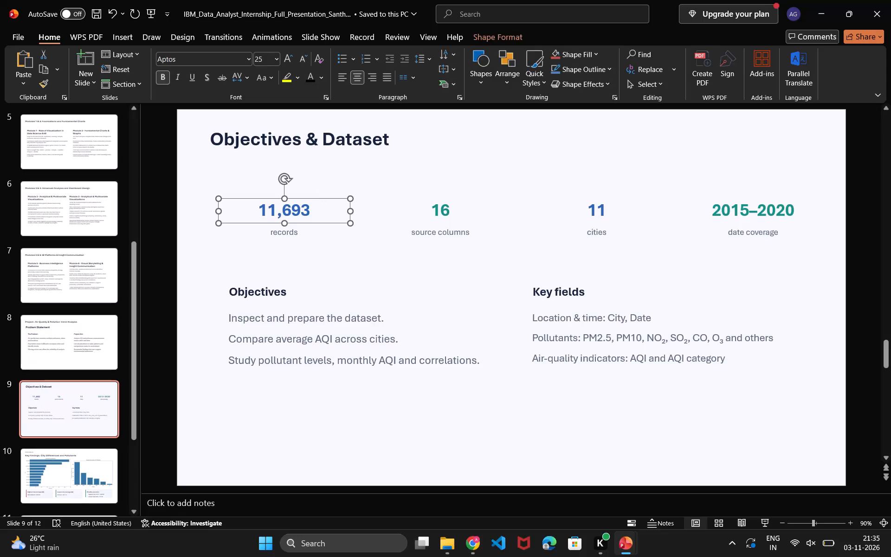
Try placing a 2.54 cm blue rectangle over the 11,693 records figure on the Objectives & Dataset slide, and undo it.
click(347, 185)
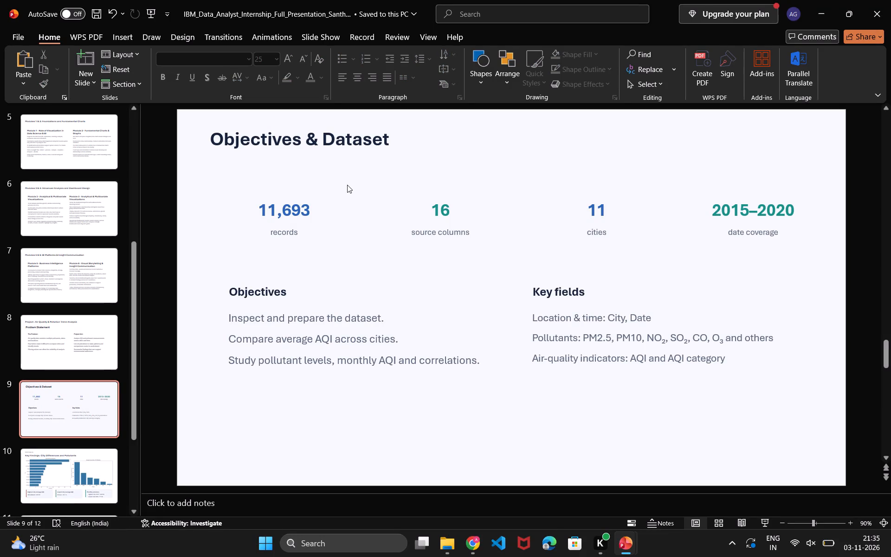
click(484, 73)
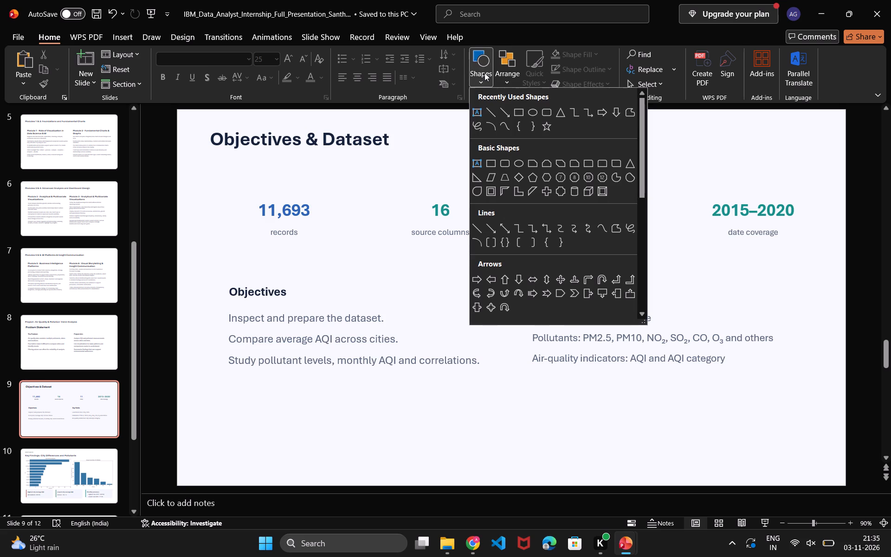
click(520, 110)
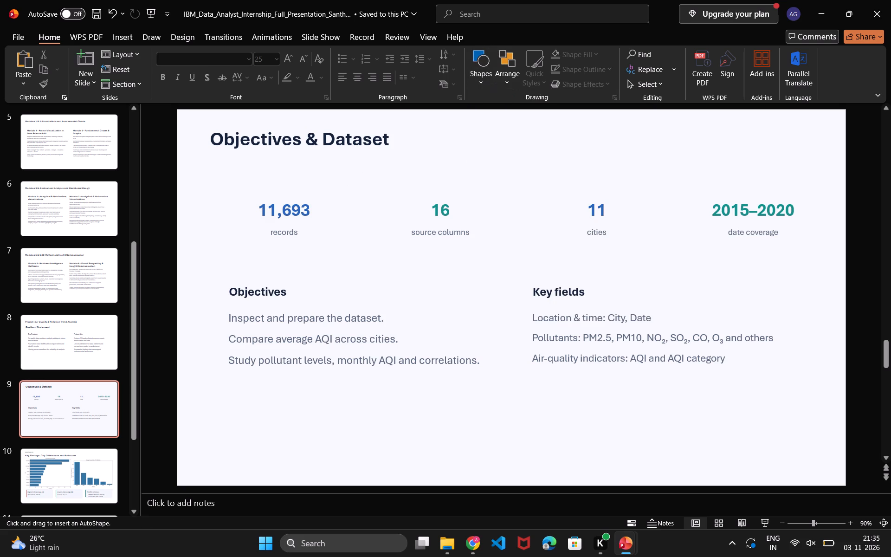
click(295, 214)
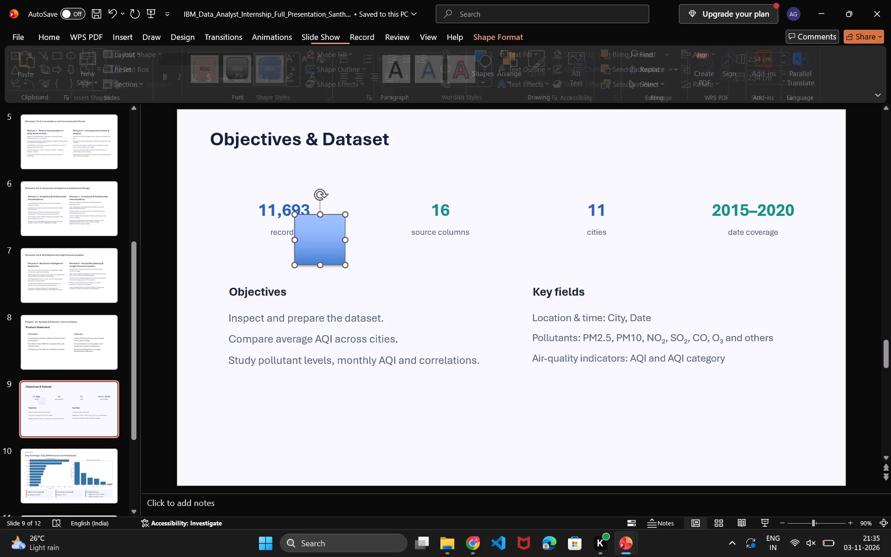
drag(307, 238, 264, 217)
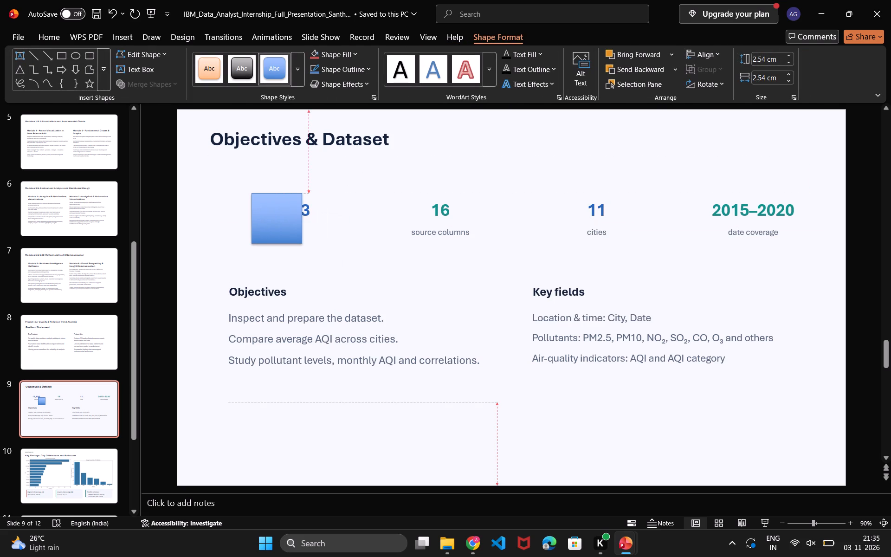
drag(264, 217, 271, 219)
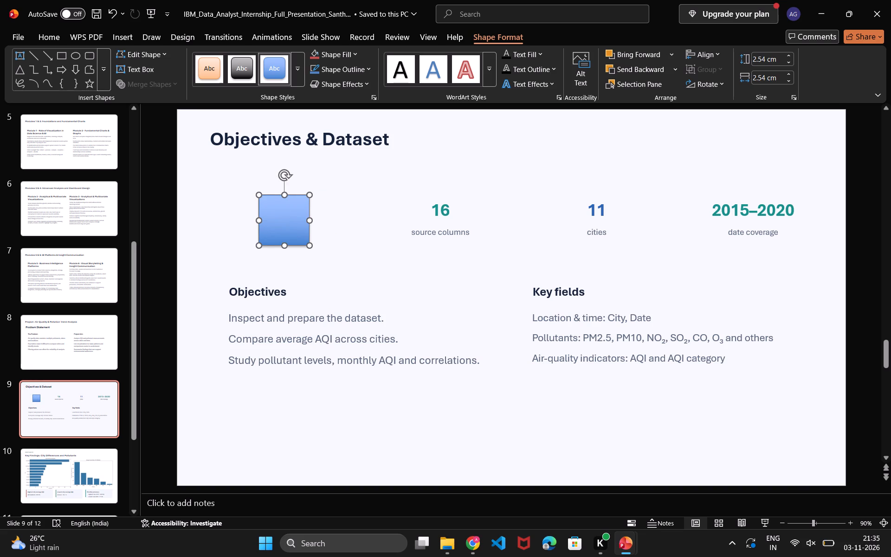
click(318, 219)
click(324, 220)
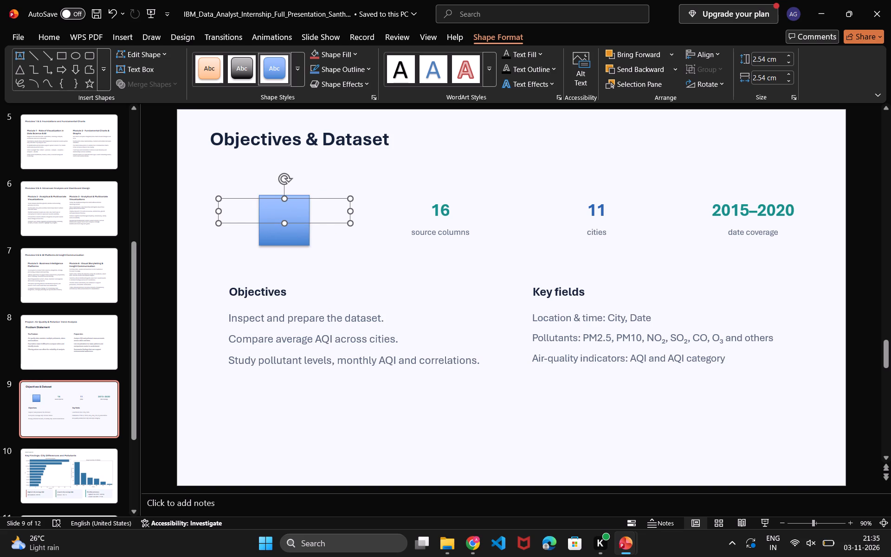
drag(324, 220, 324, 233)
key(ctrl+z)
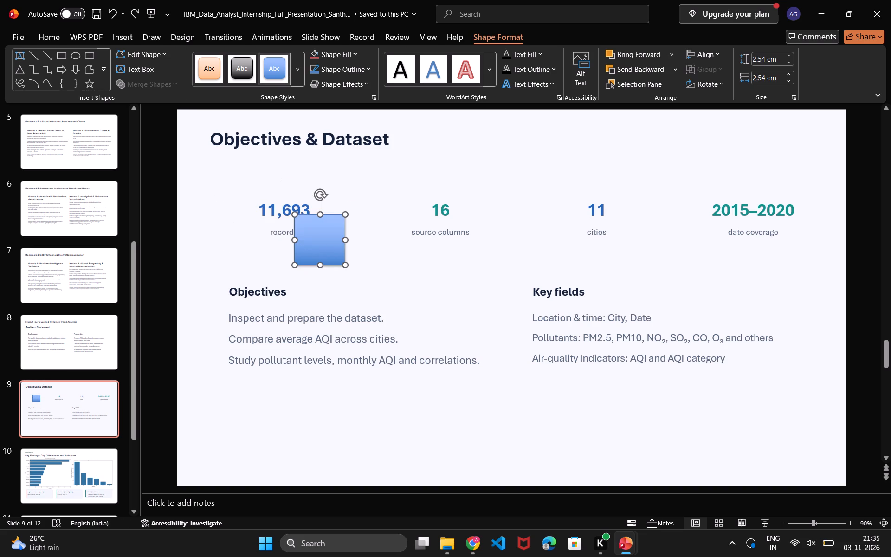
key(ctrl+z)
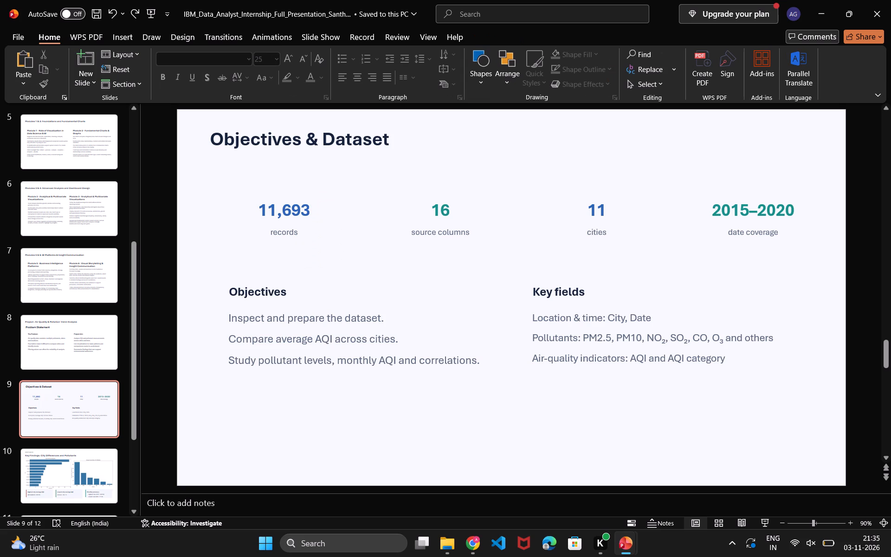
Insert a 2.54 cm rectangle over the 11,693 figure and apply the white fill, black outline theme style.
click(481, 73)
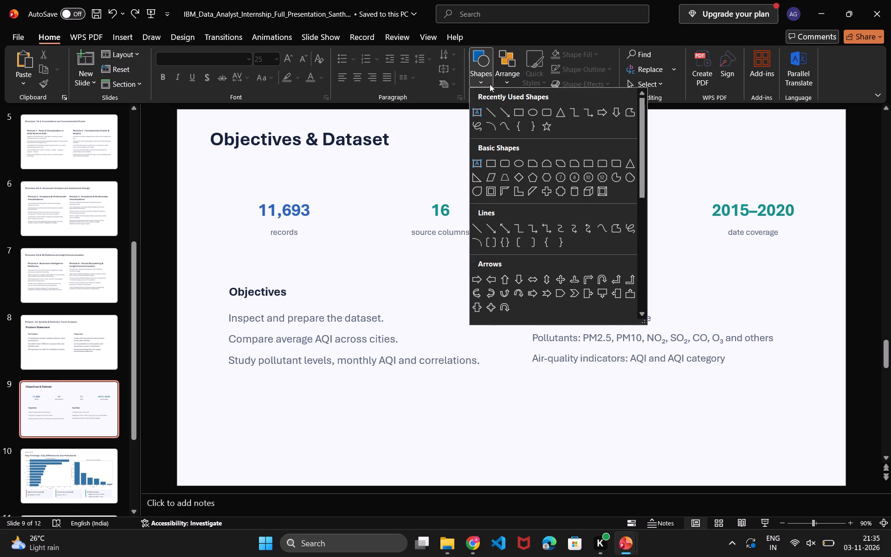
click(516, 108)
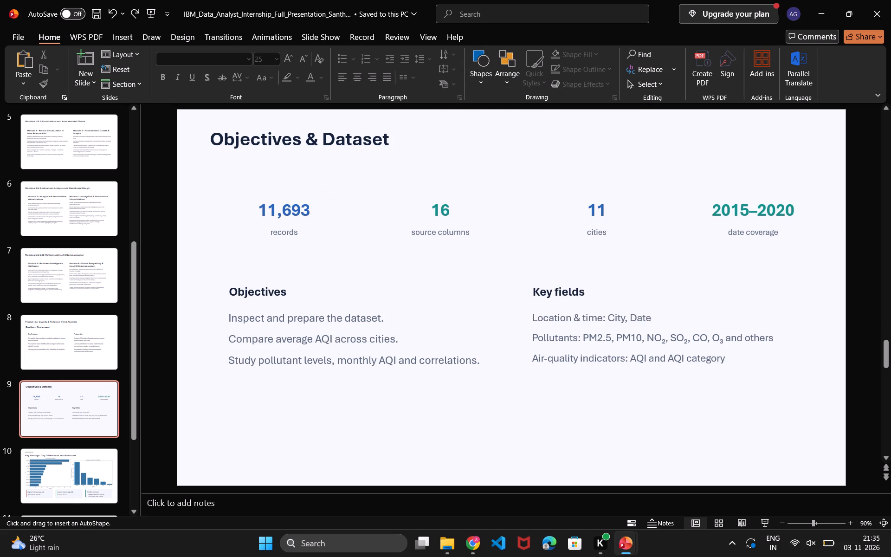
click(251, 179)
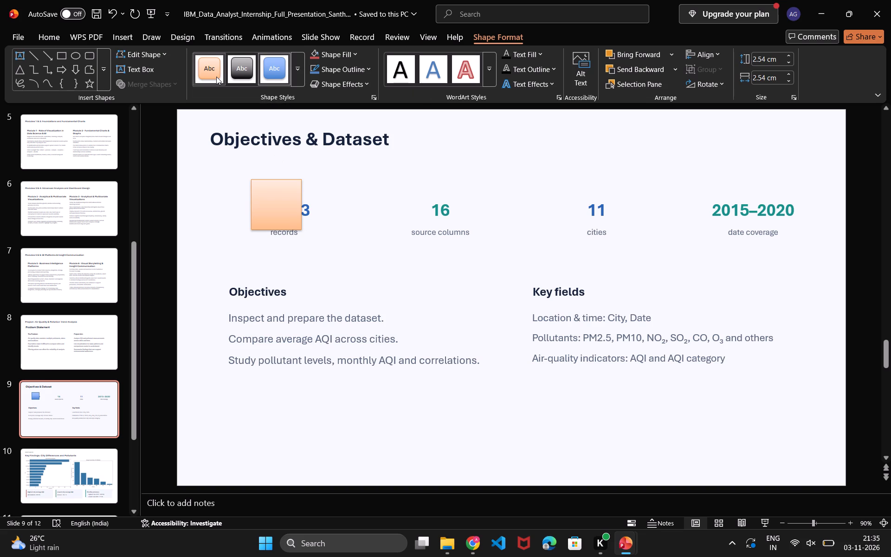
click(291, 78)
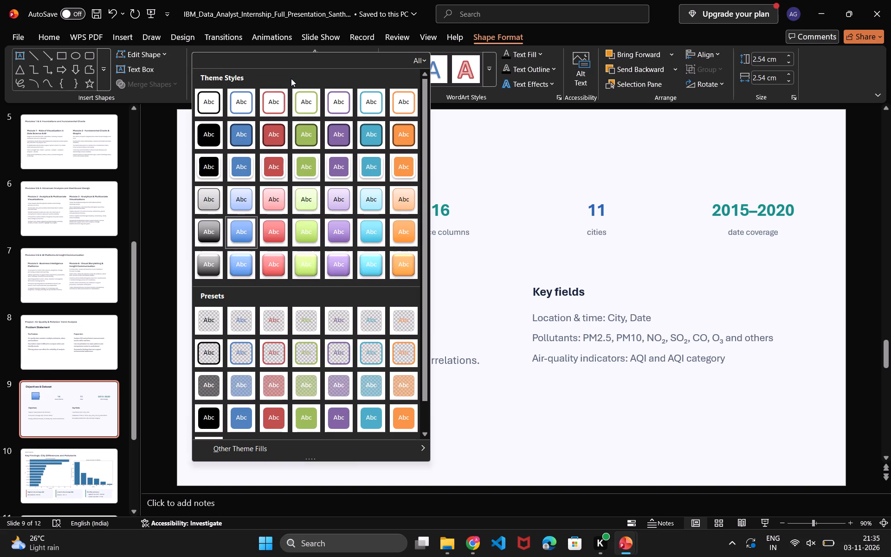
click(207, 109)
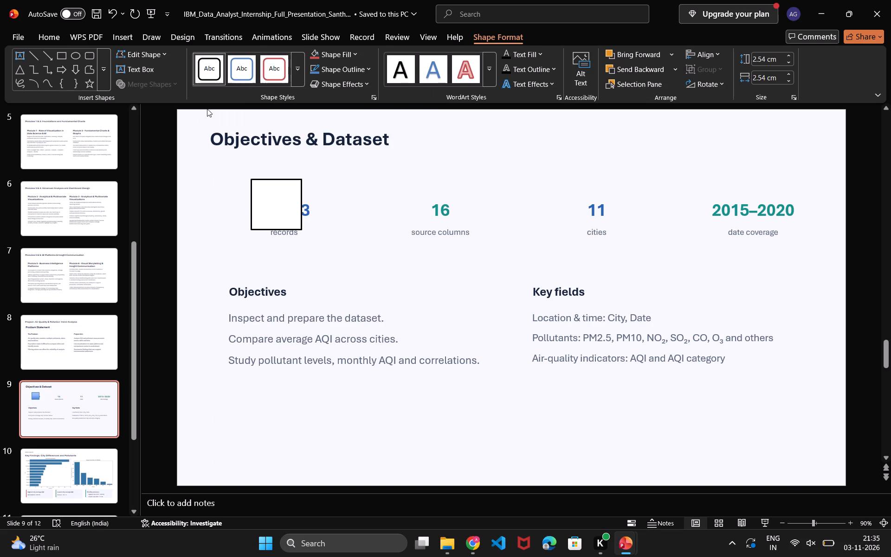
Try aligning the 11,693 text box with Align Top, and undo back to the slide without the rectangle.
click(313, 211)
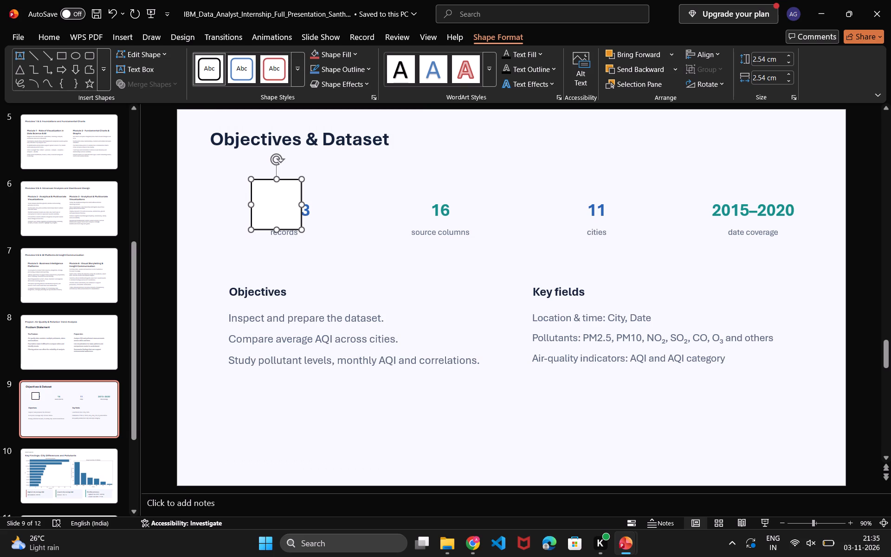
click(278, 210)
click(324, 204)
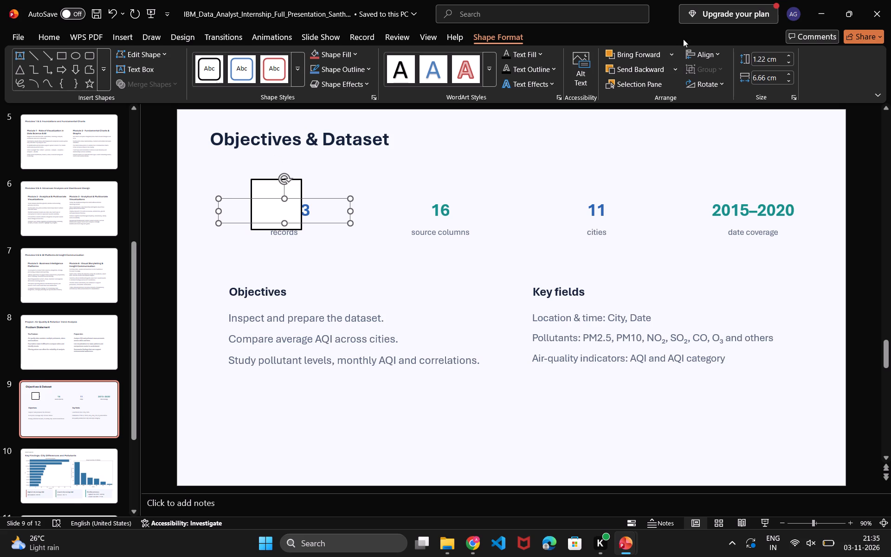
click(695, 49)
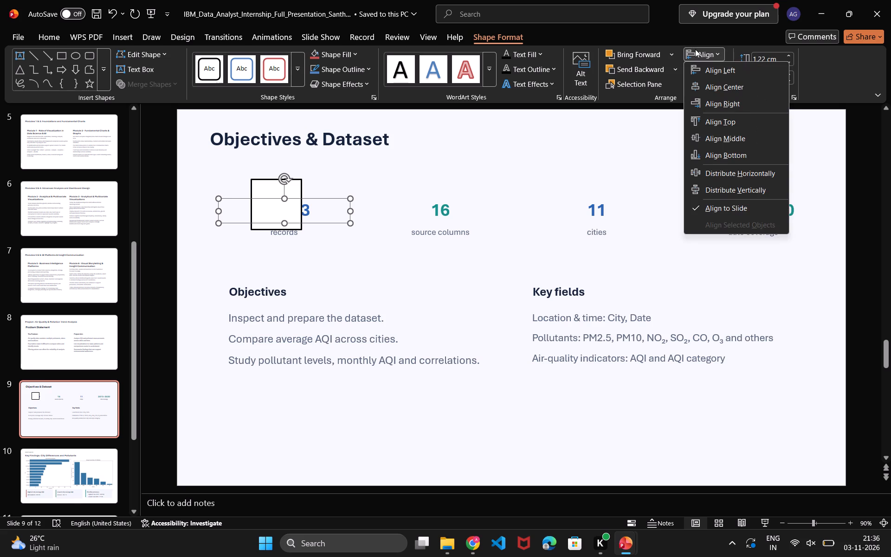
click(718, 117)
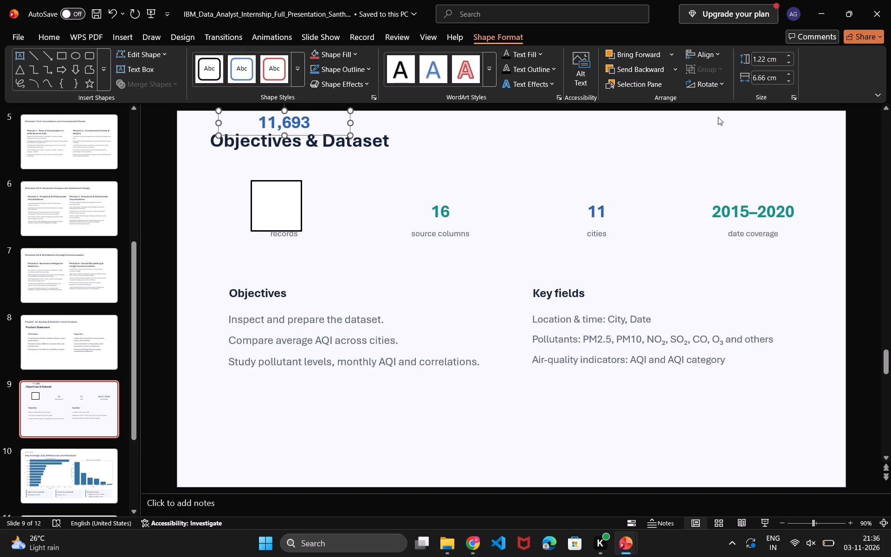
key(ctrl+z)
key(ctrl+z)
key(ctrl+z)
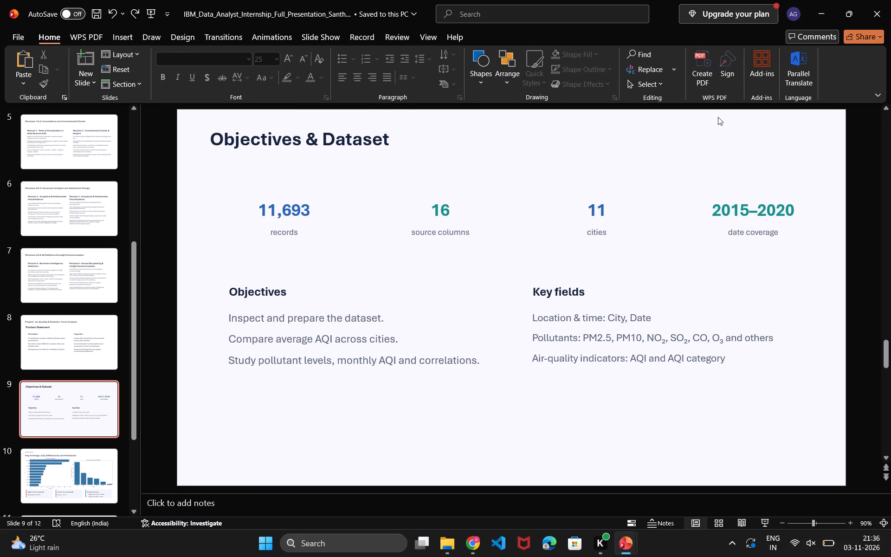
Arrange the internship presentation window side by side with the downloaded air quality deck, keeping the Objectives & Dataset slide open.
key(Down)
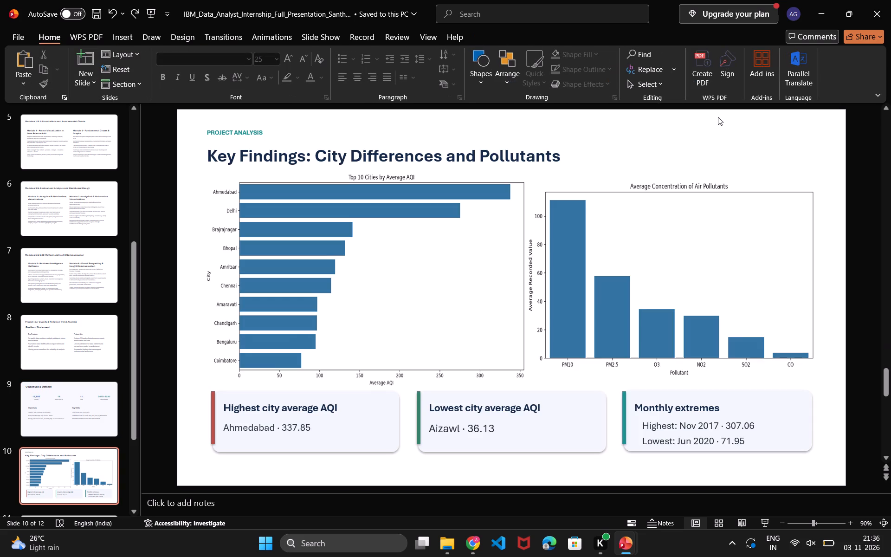
key(Up)
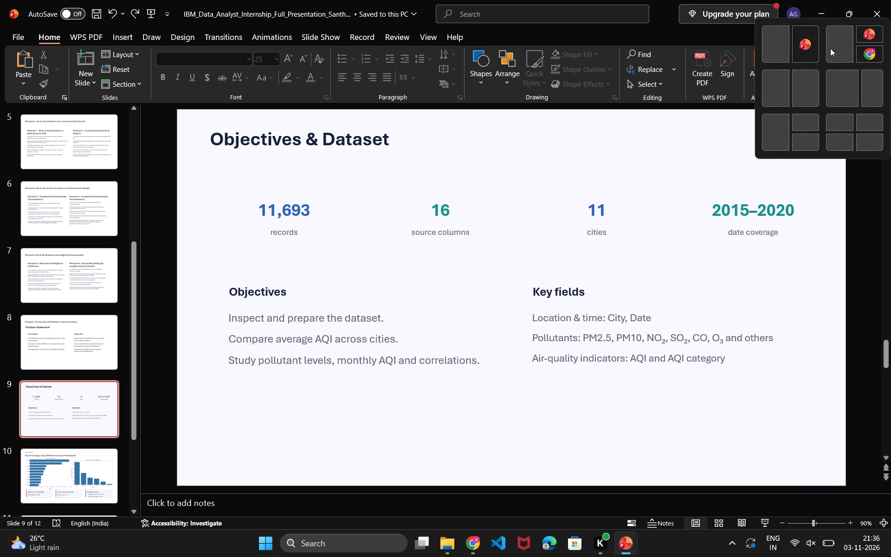
click(814, 78)
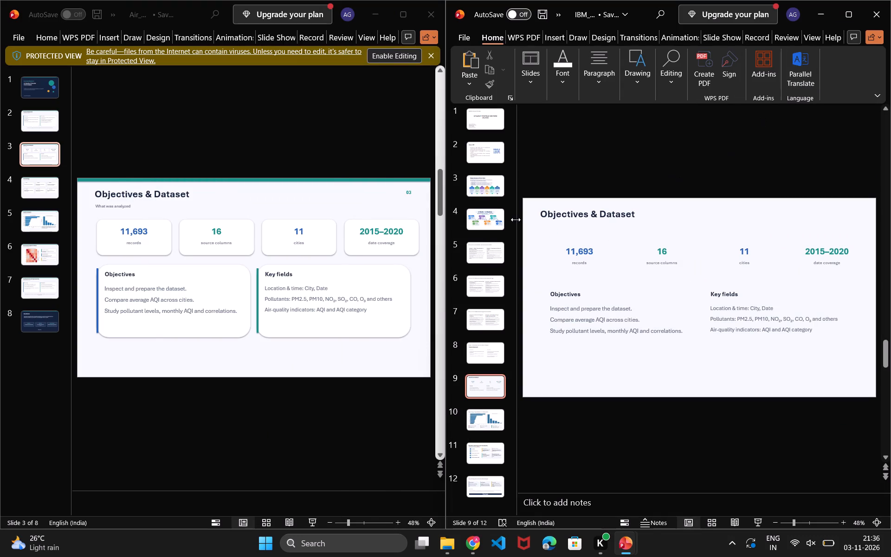
Copy the Methodology slide from the air quality deck and paste it after Objectives & Dataset, keeping source formatting.
click(362, 460)
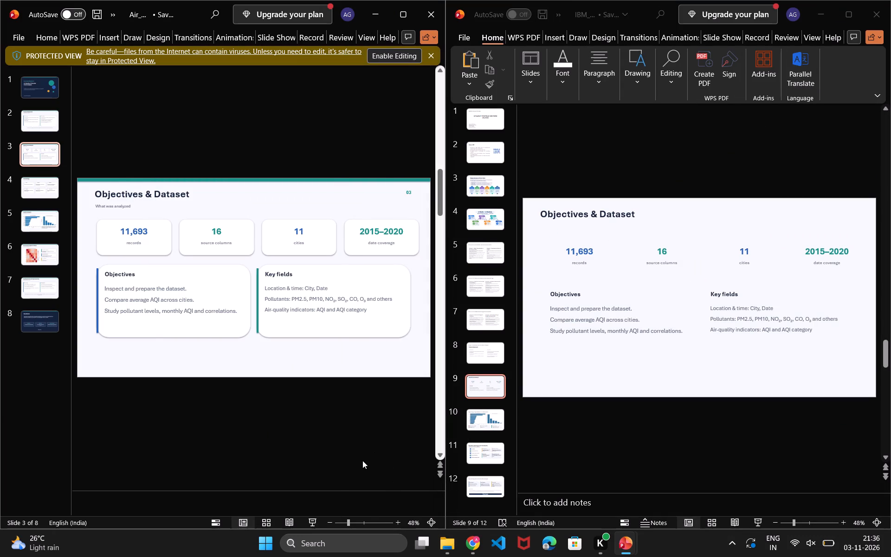
key(Down)
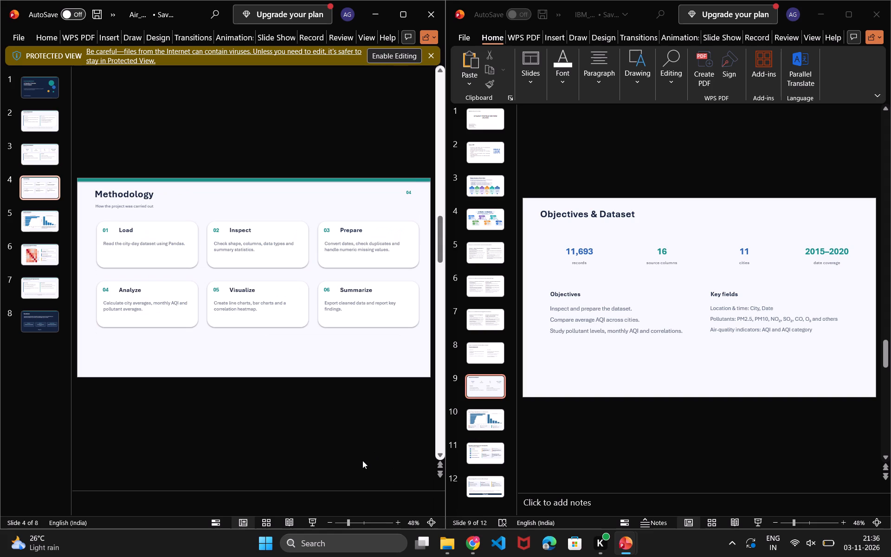
click(710, 387)
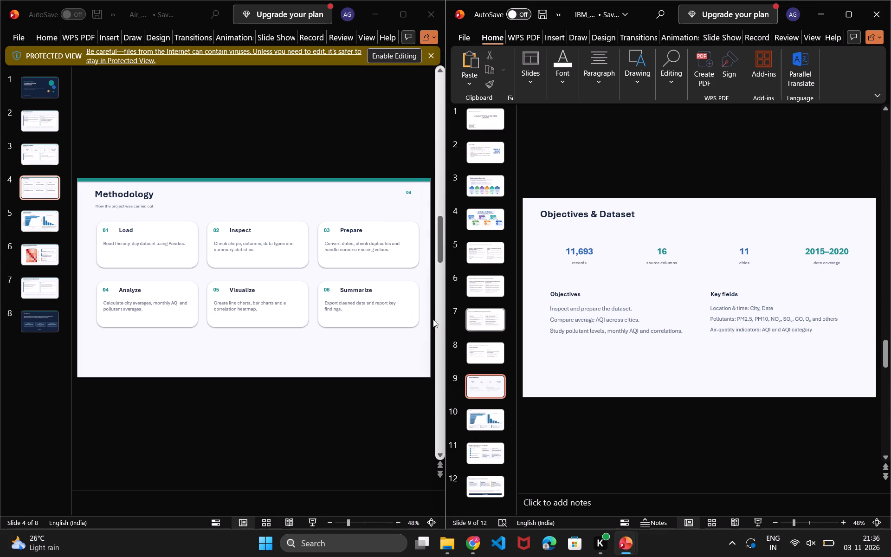
right_click(391, 190)
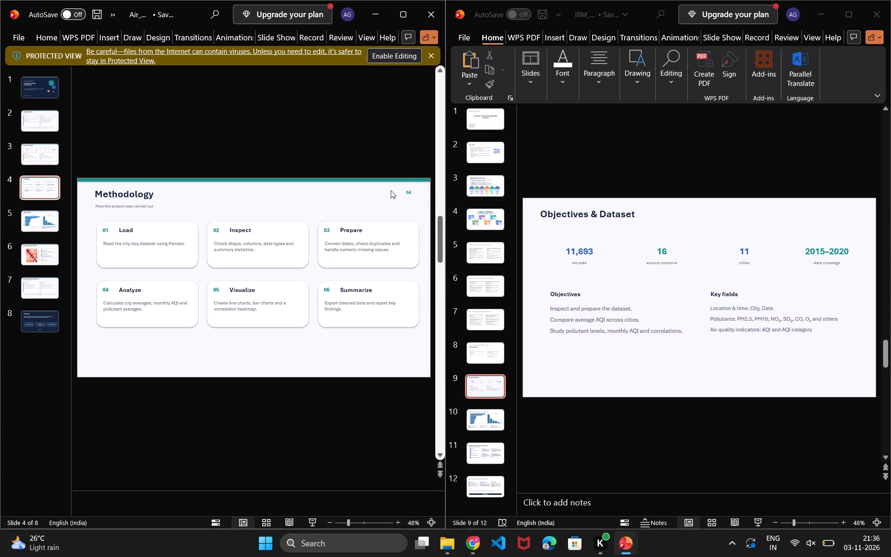
right_click(32, 190)
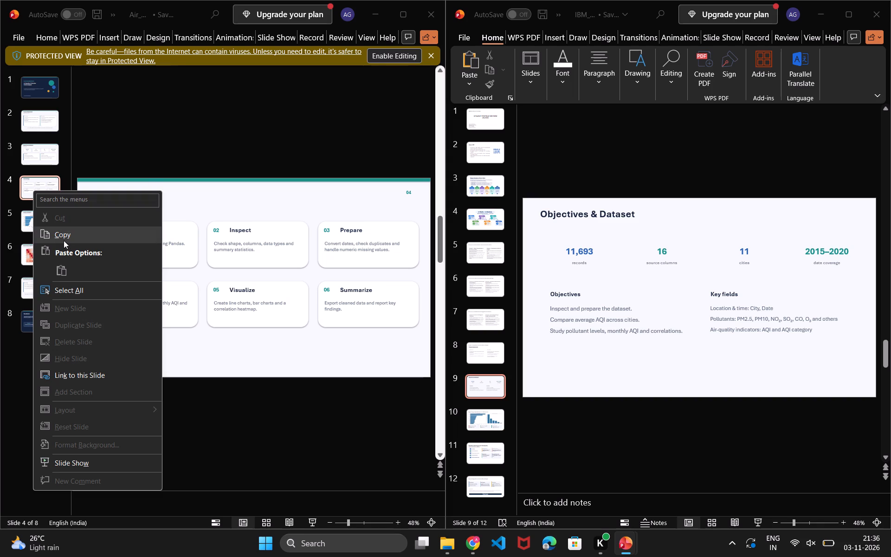
click(64, 240)
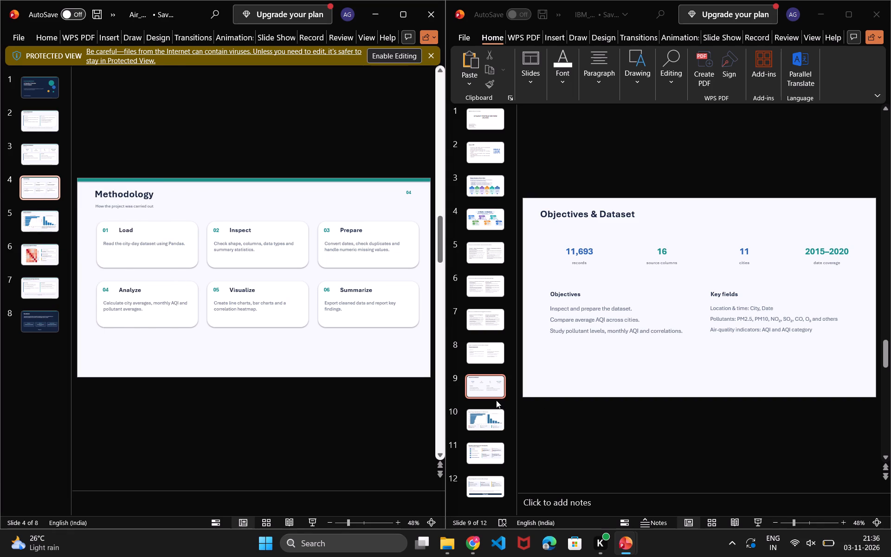
click(496, 400)
click(498, 403)
right_click(498, 403)
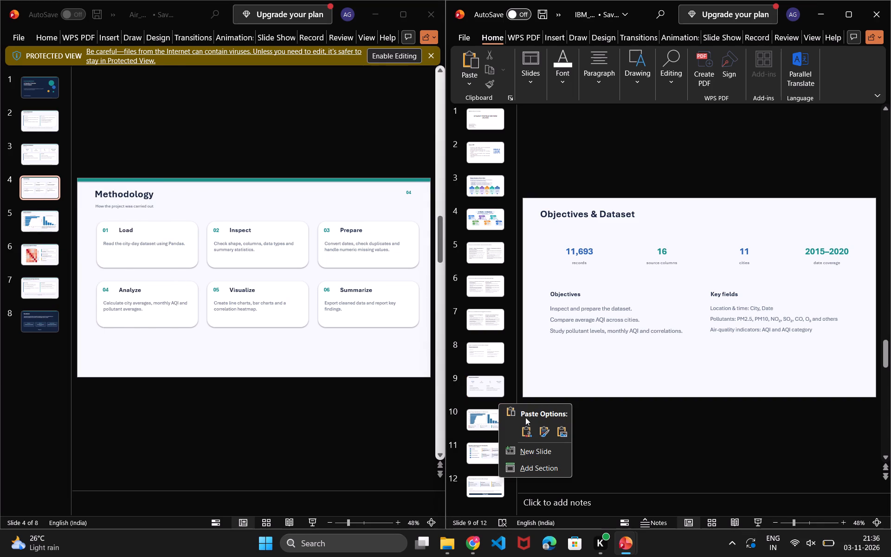
click(542, 427)
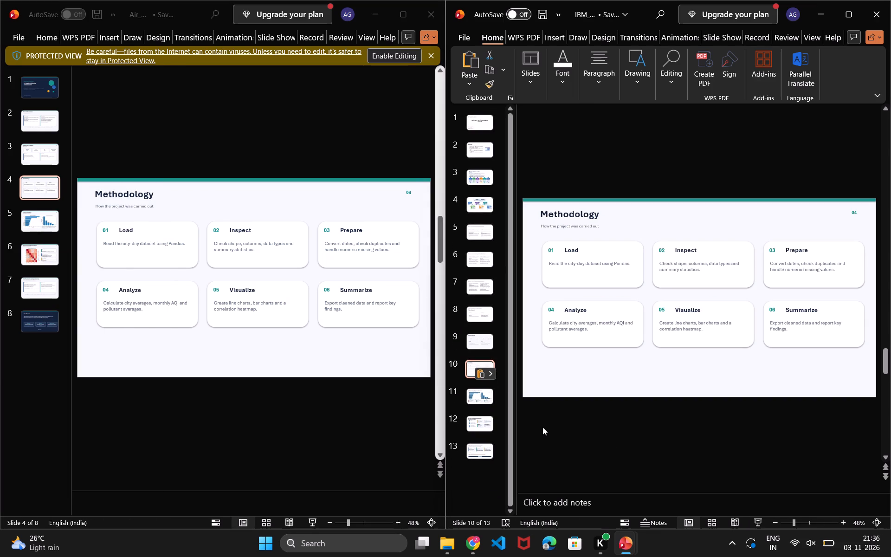
Delete the teal top bar and the "How the project was carried out" subtitle from the pasted Methodology slide.
click(583, 201)
key(BackSpace)
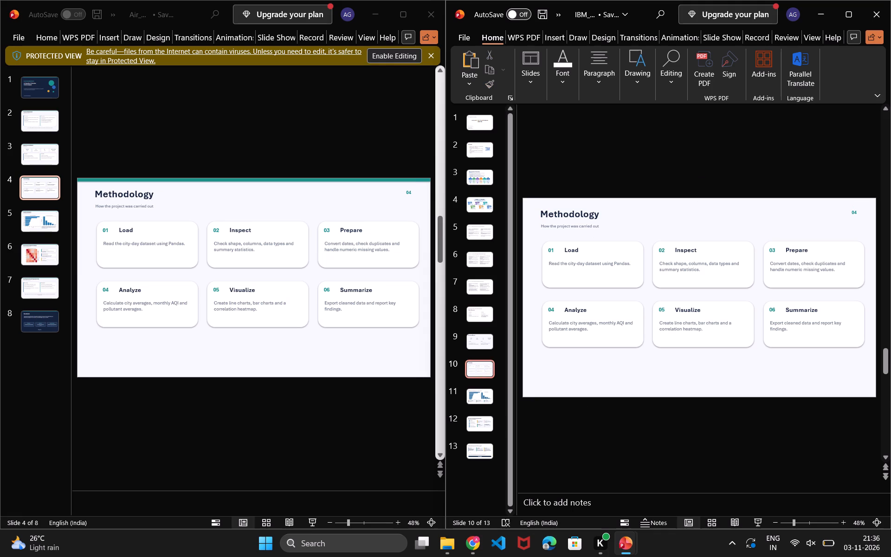
click(574, 227)
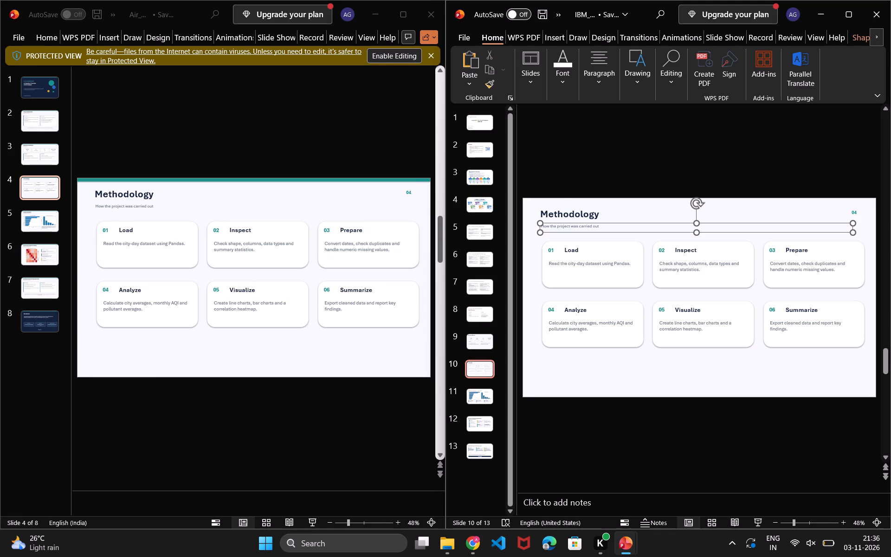
click(575, 223)
key(BackSpace)
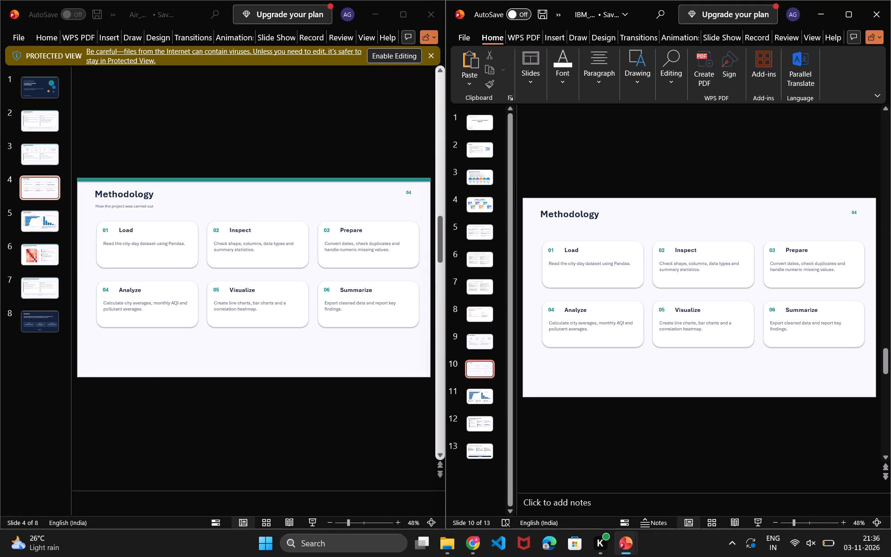
Delete the slide number 04 from the pasted Methodology slide.
click(852, 213)
click(852, 208)
key(BackSpace)
click(666, 418)
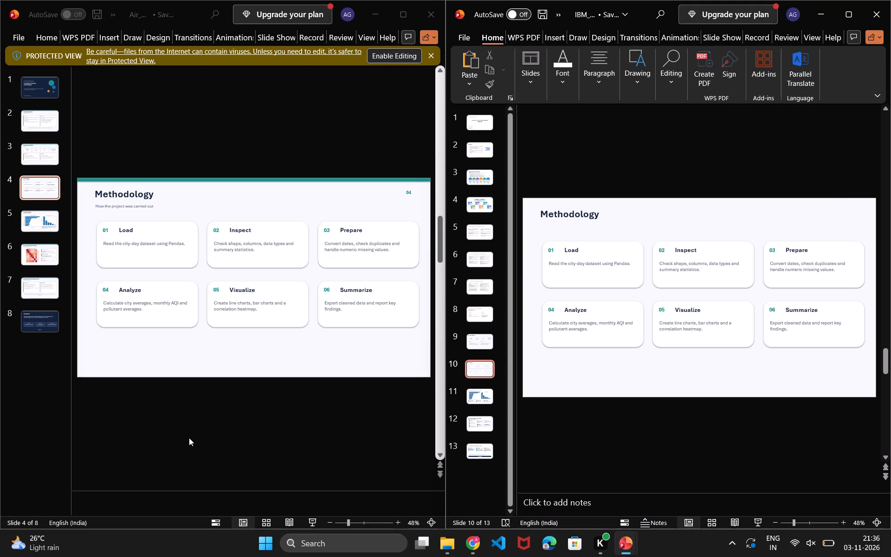
Copy the Analysis Outputs slide from the air quality deck and paste it after Methodology, keeping source formatting.
click(189, 438)
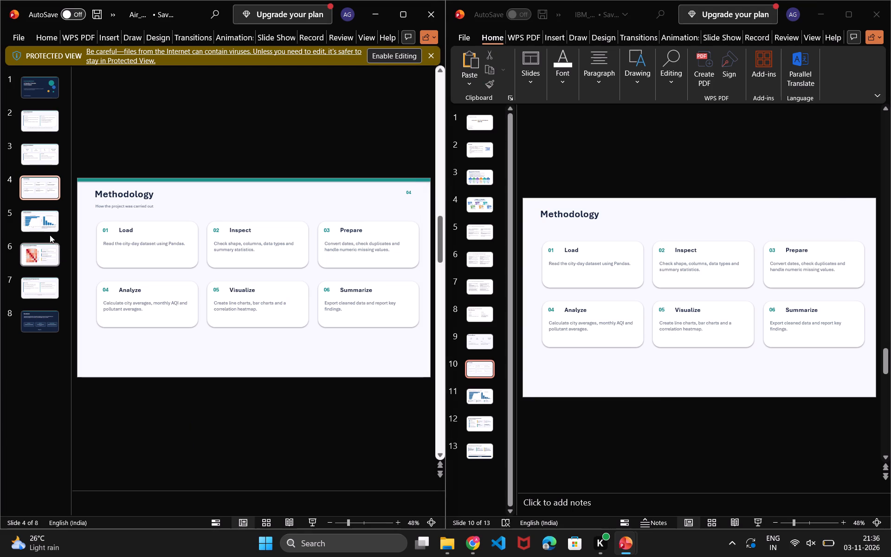
click(49, 224)
right_click(42, 224)
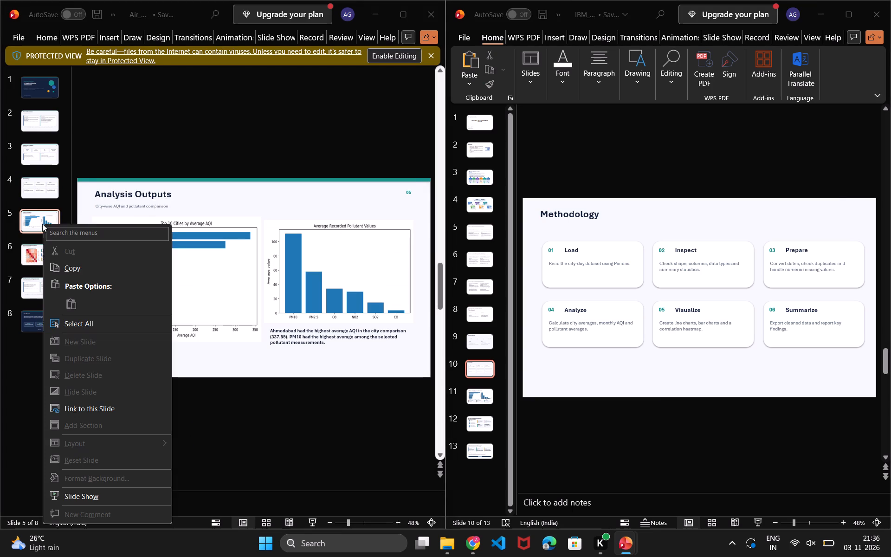
click(76, 267)
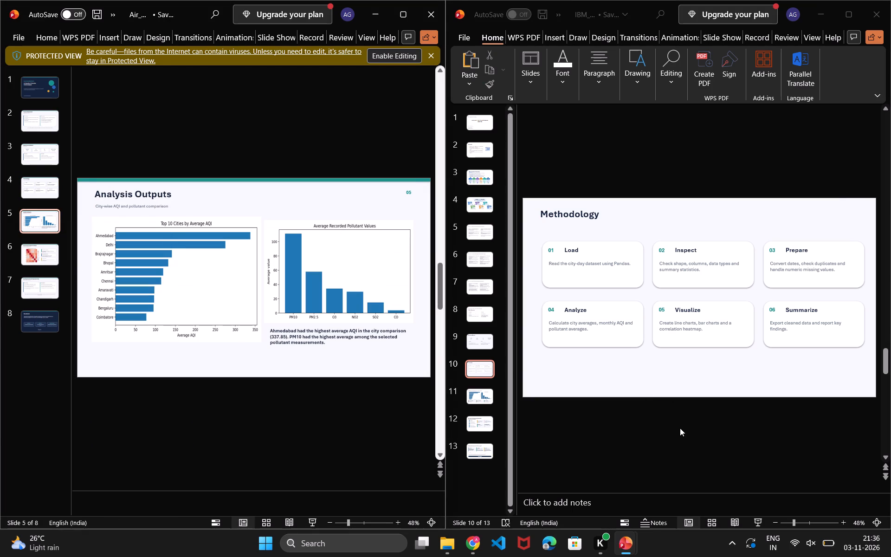
click(680, 428)
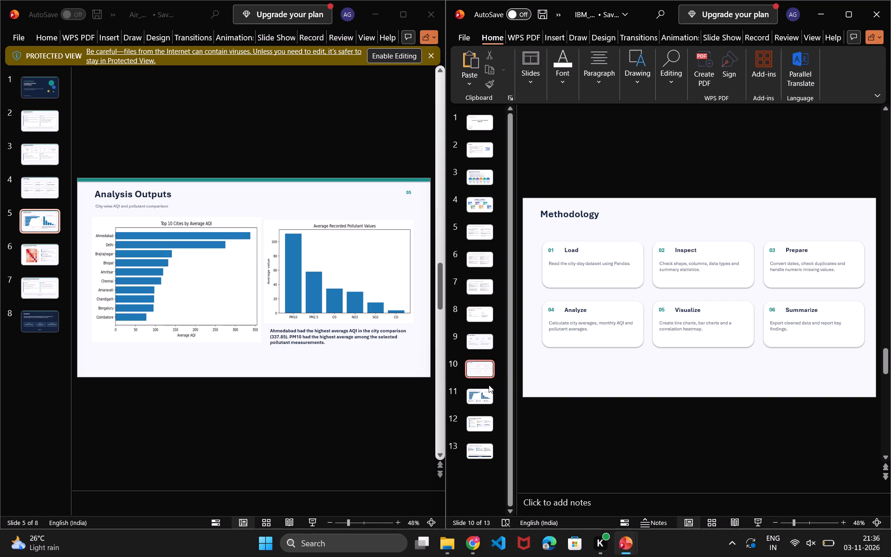
click(489, 385)
right_click(489, 385)
click(531, 415)
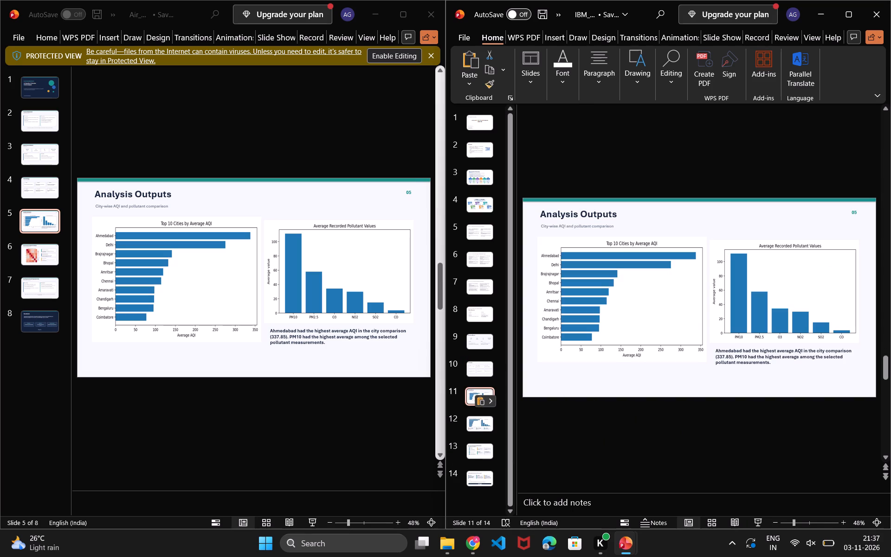
Delete the teal top bar, the slide number 05 and the "City-wise AQI and pollutant comparison" subtitle from the pasted Analysis Outputs slide.
click(614, 201)
key(BackSpace)
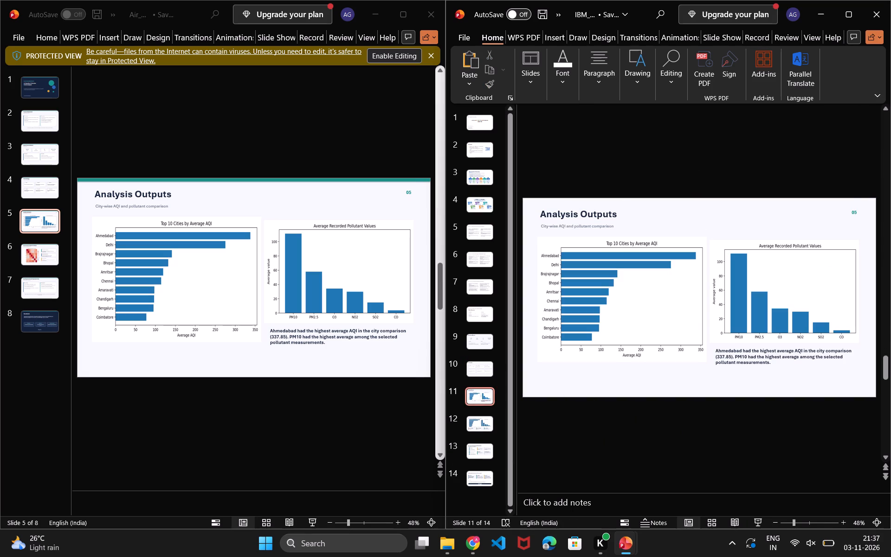
click(852, 210)
click(852, 208)
key(BackSpace)
click(618, 222)
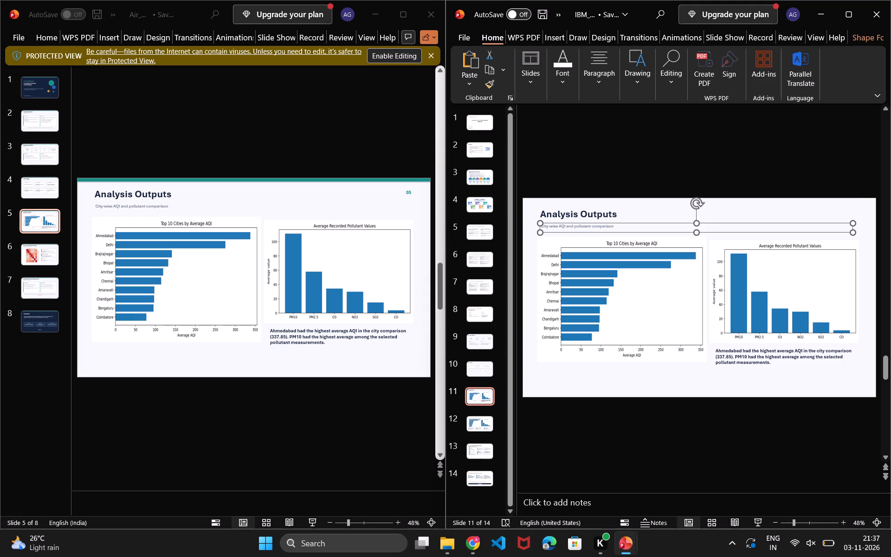
key(BackSpace)
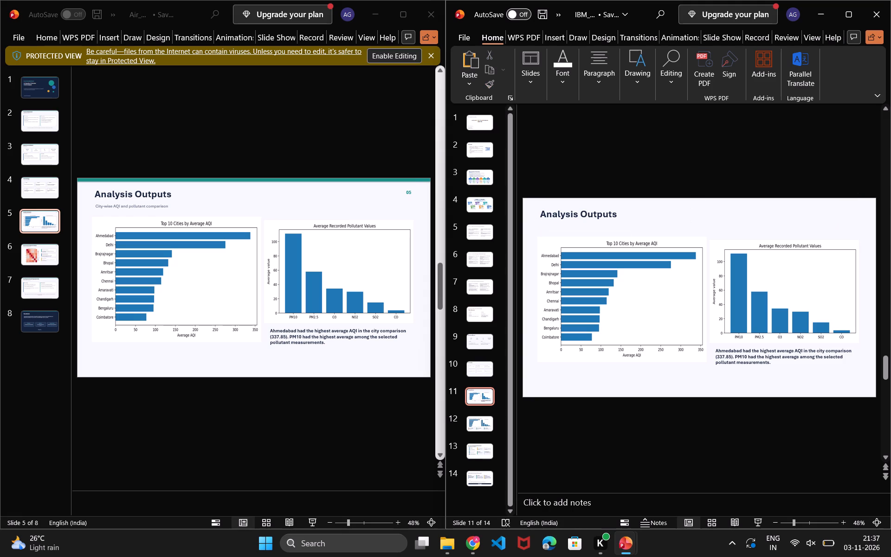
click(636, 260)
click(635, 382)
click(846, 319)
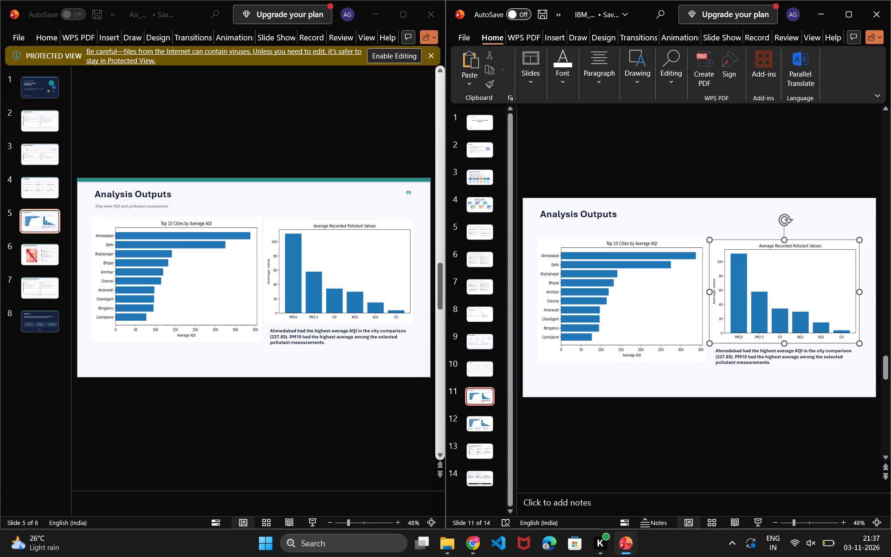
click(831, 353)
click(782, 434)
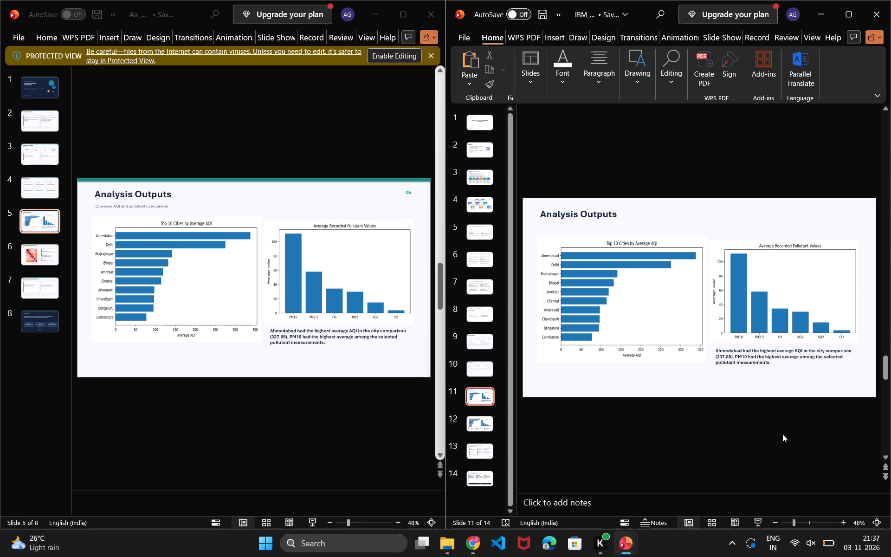
Copy the Trend & Correlation Findings slide from the air quality deck and paste it after Analysis Outputs, keeping source formatting.
click(335, 449)
key(Down)
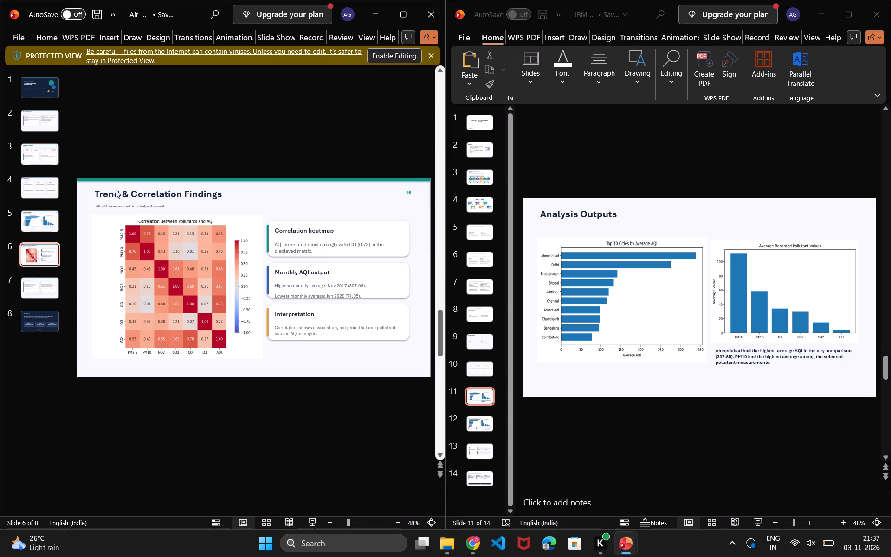
right_click(32, 255)
click(61, 272)
double_click(500, 414)
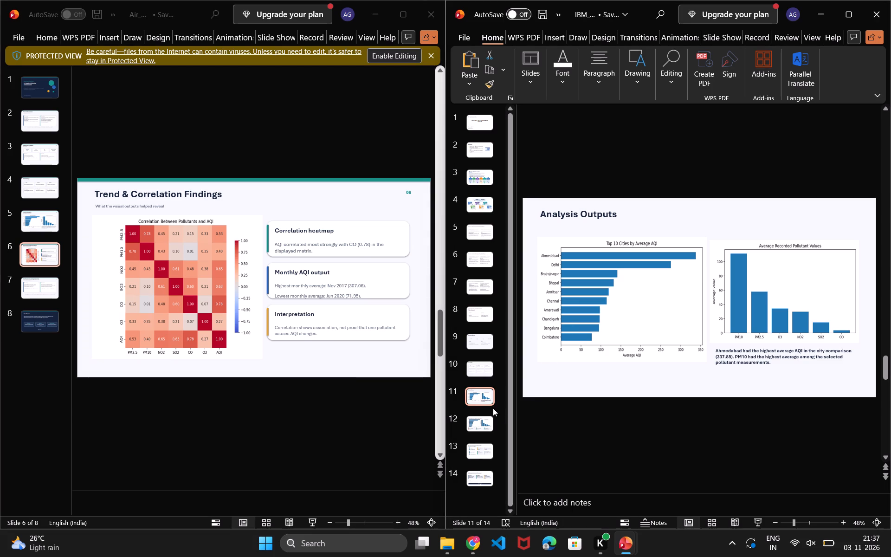
click(492, 408)
right_click(492, 409)
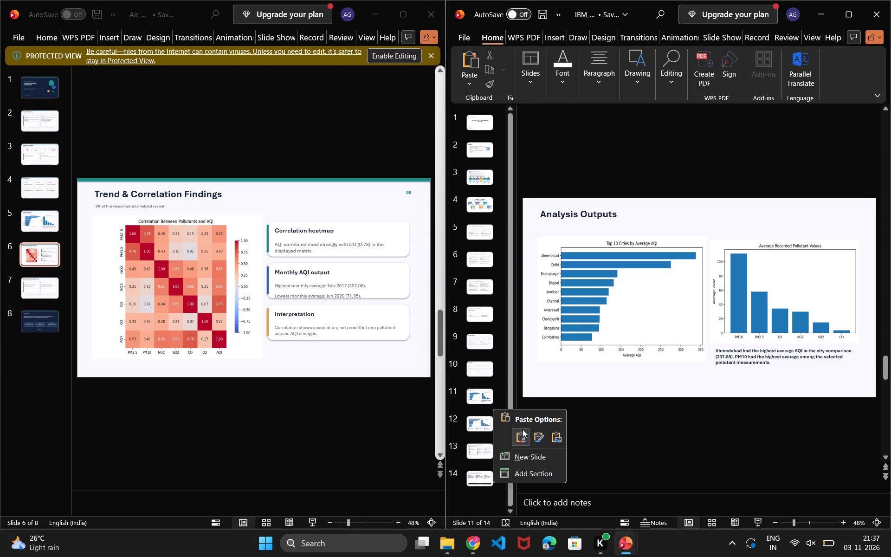
click(540, 432)
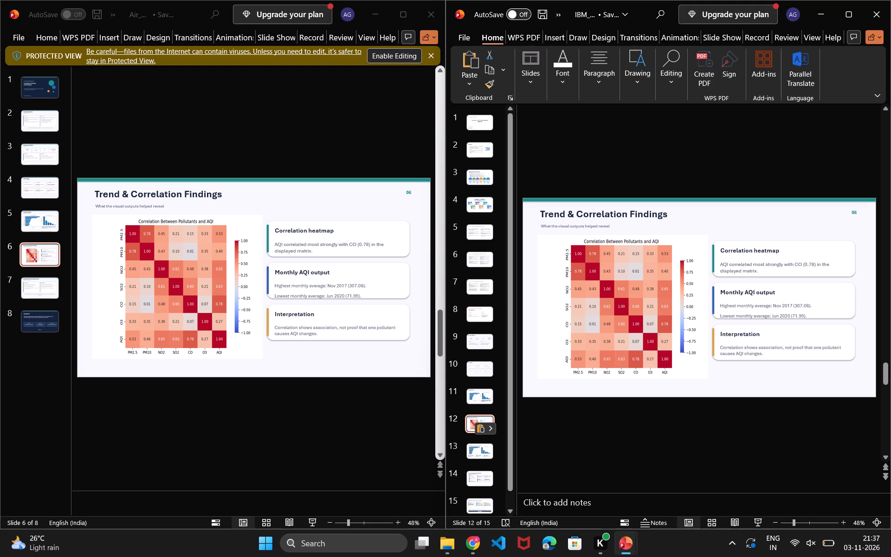
Delete the white card backgrounds and coloured accent bars behind the Correlation heatmap, Monthly AQI output and Interpretation texts on the pasted slide.
click(713, 263)
key(BackSpace)
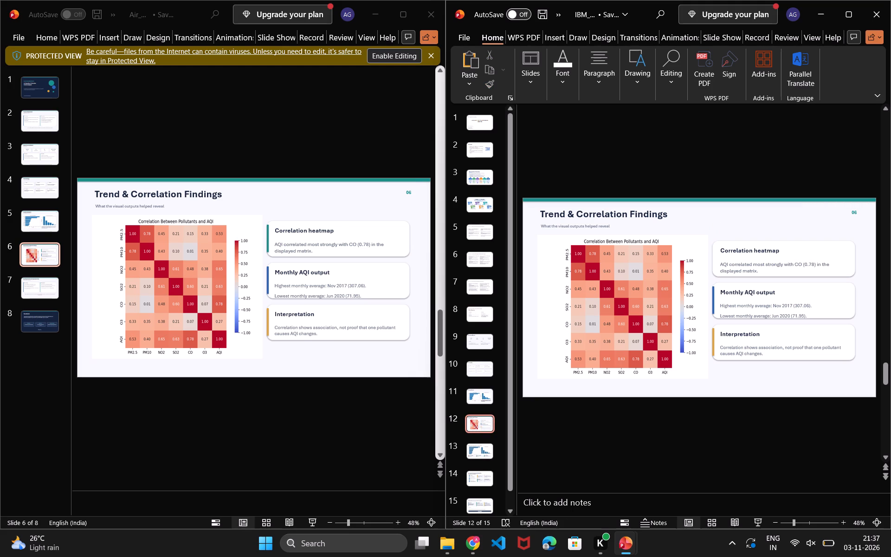
click(713, 259)
key(BackSpace)
click(713, 305)
key(BackSpace)
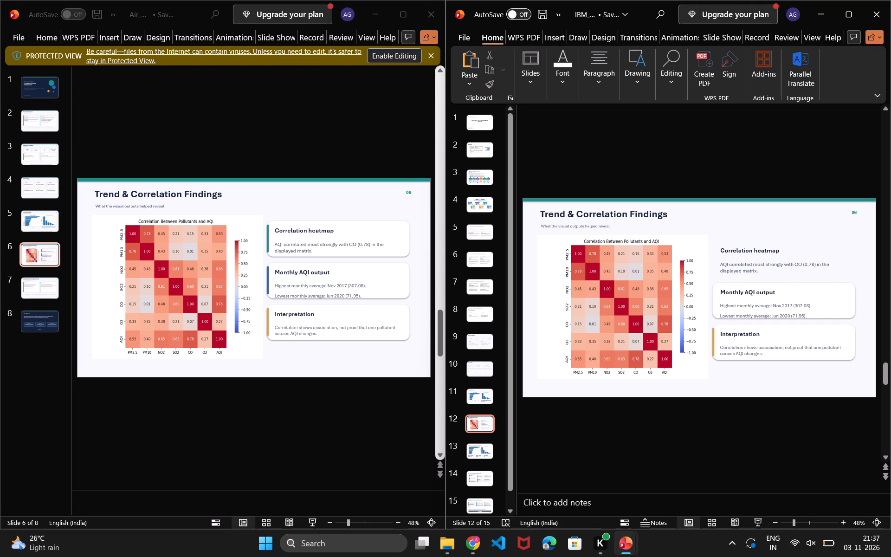
click(712, 302)
key(BackSpace)
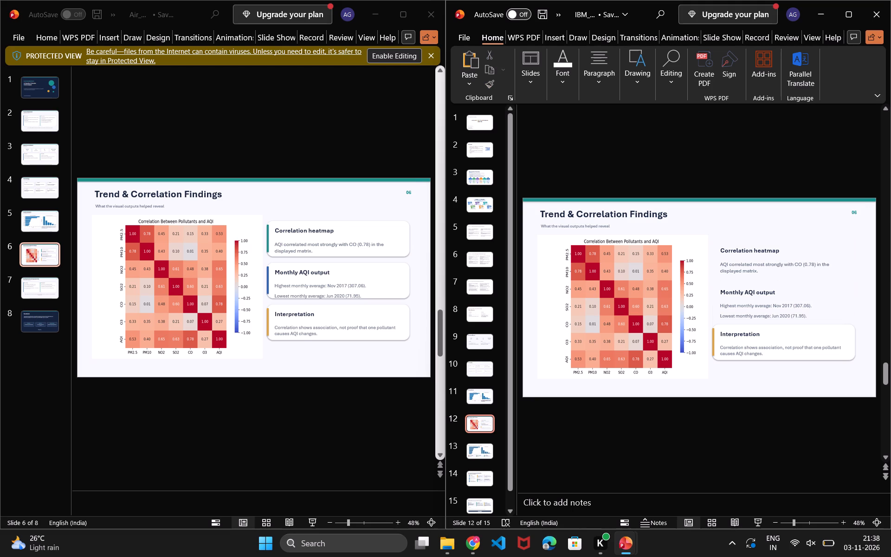
click(717, 324)
key(BackSpace)
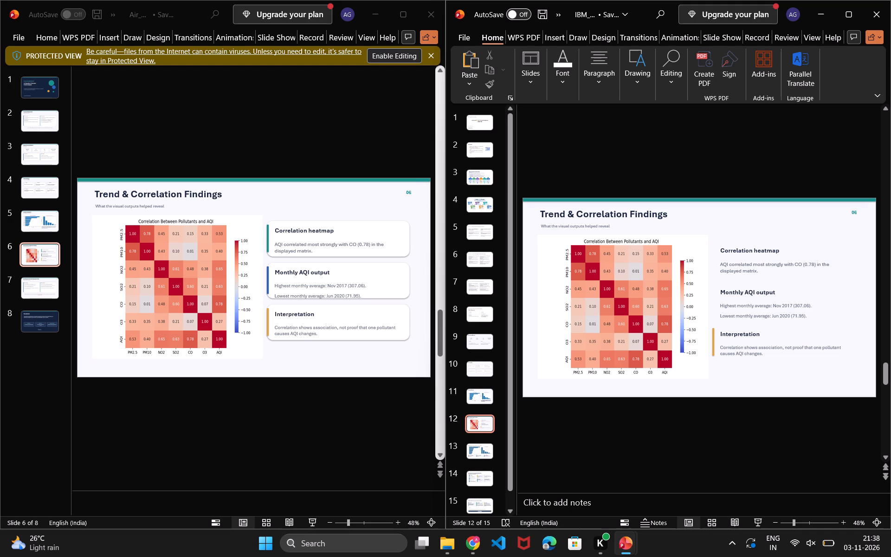
click(715, 340)
key(BackSpace)
Delete the old "Key Findings: City Differences and Pollutants" slide from the internship presentation.
click(384, 387)
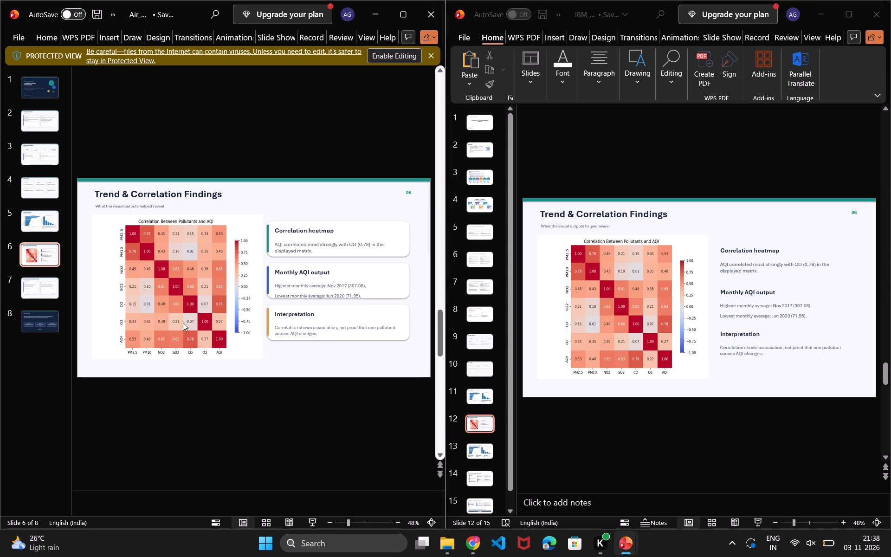
click(39, 292)
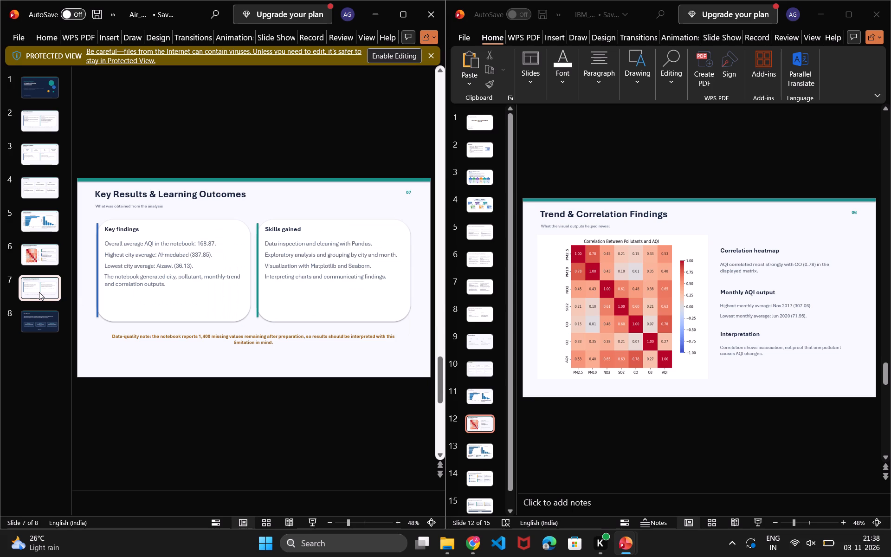
click(695, 466)
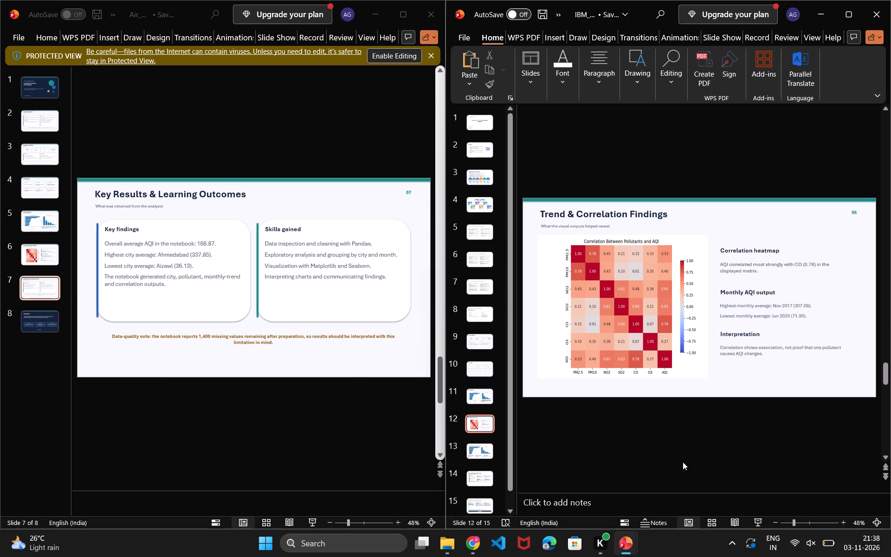
click(483, 454)
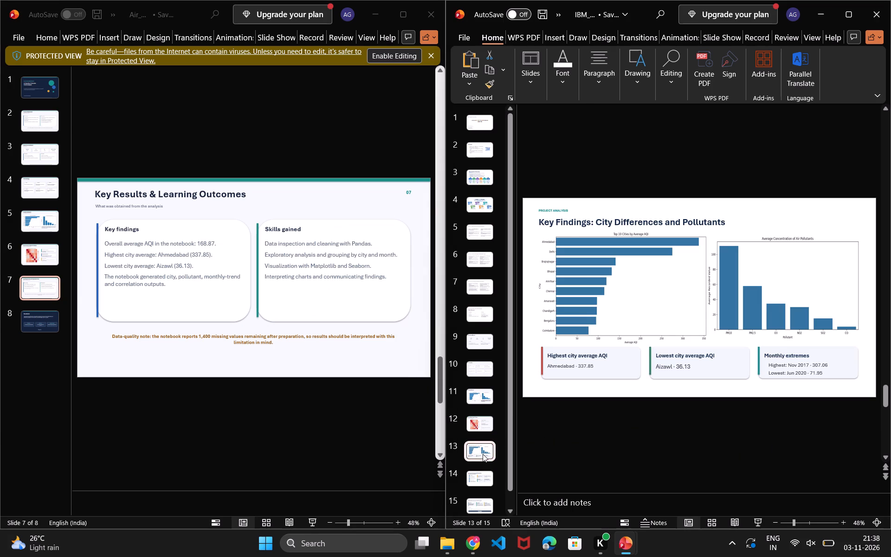
key(BackSpace)
click(483, 454)
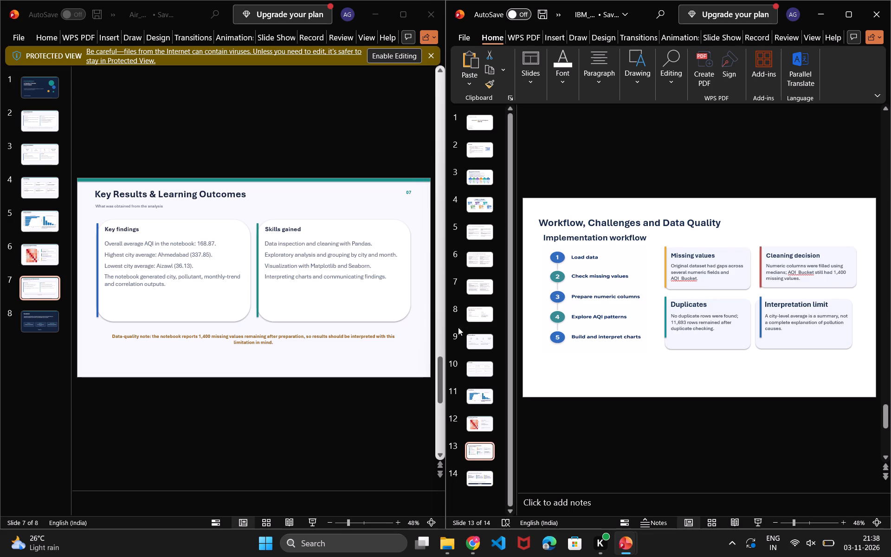
Delete the card background and blue accent bar behind Skills Practised on the Key Learnings, Conclusion and Future Scope slide.
click(27, 326)
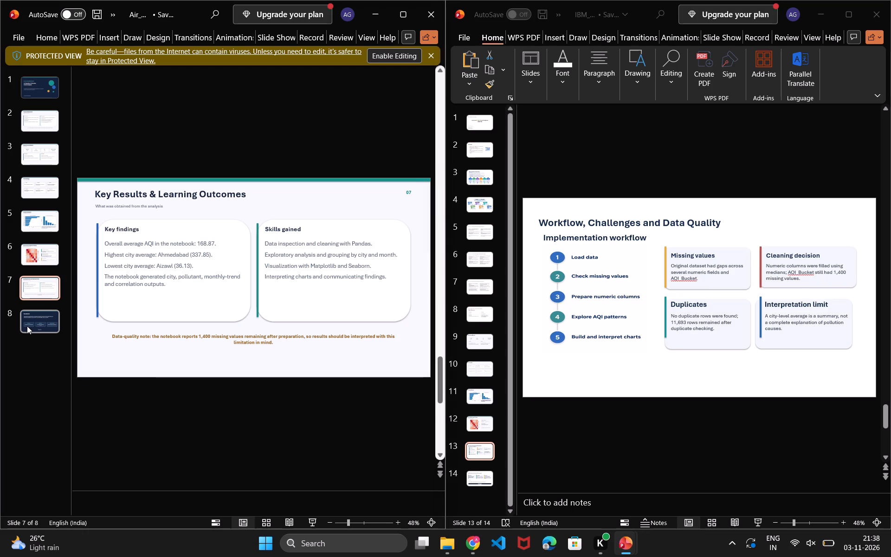
click(58, 318)
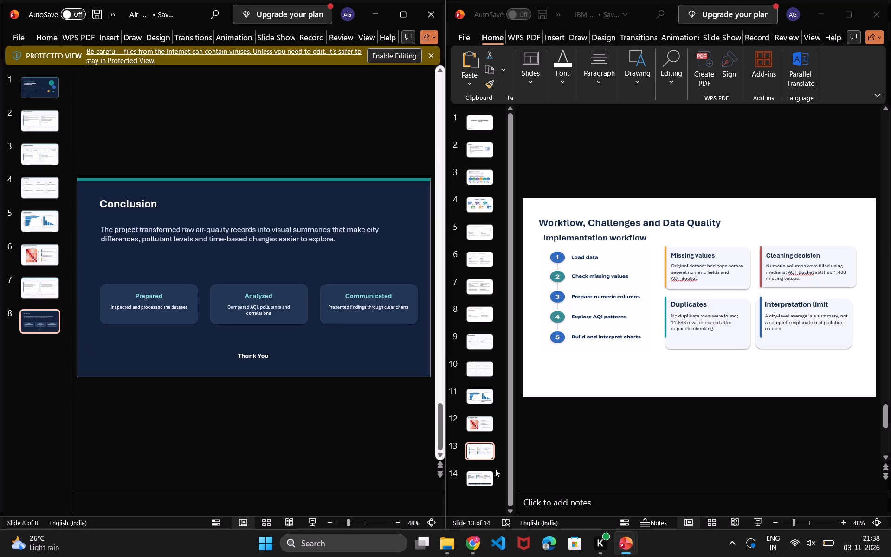
click(489, 470)
click(484, 477)
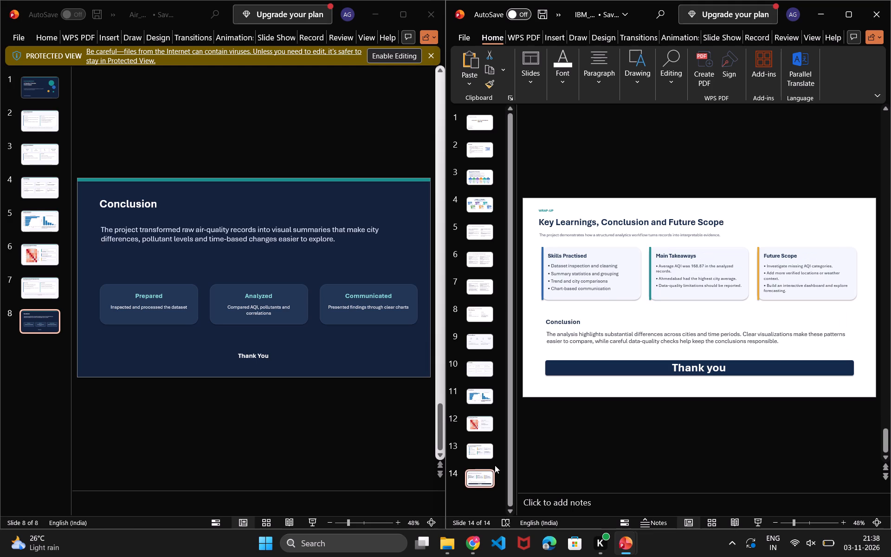
click(618, 278)
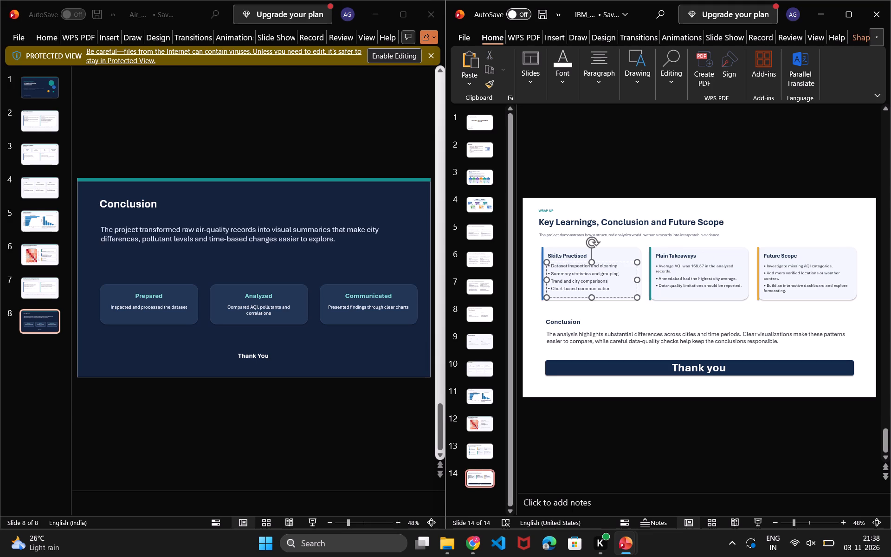
click(600, 313)
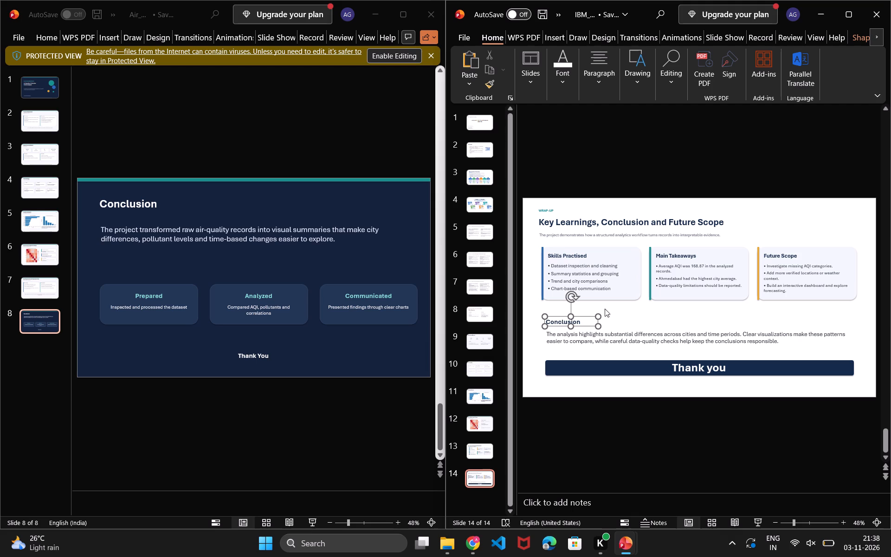
click(624, 297)
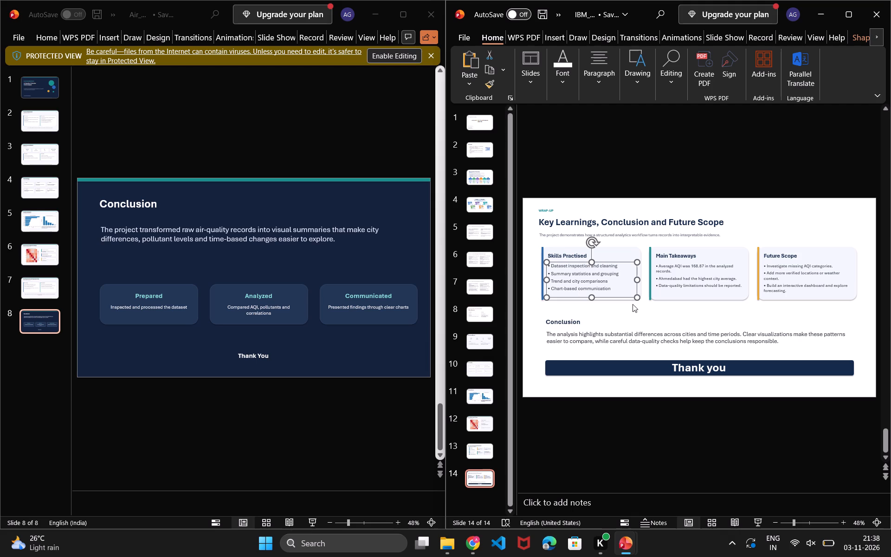
click(633, 300)
key(BackSpace)
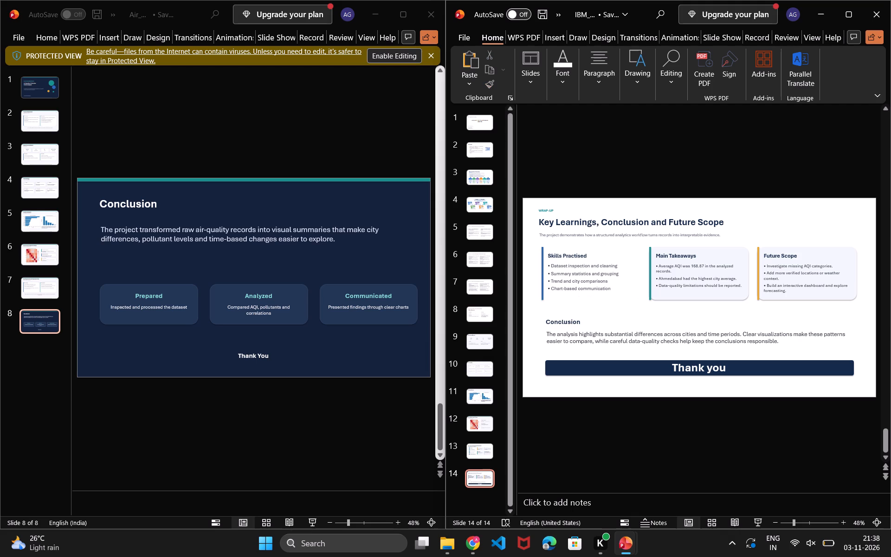
click(544, 278)
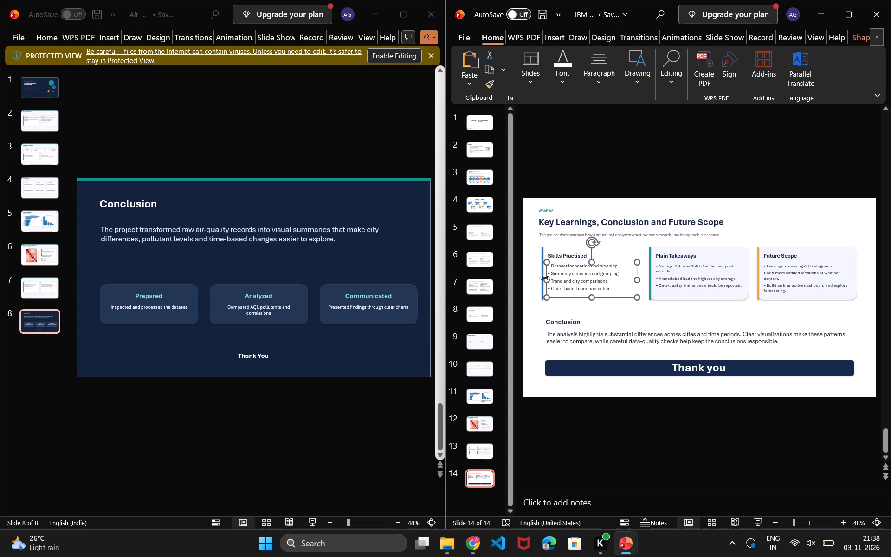
click(541, 278)
key(BackSpace)
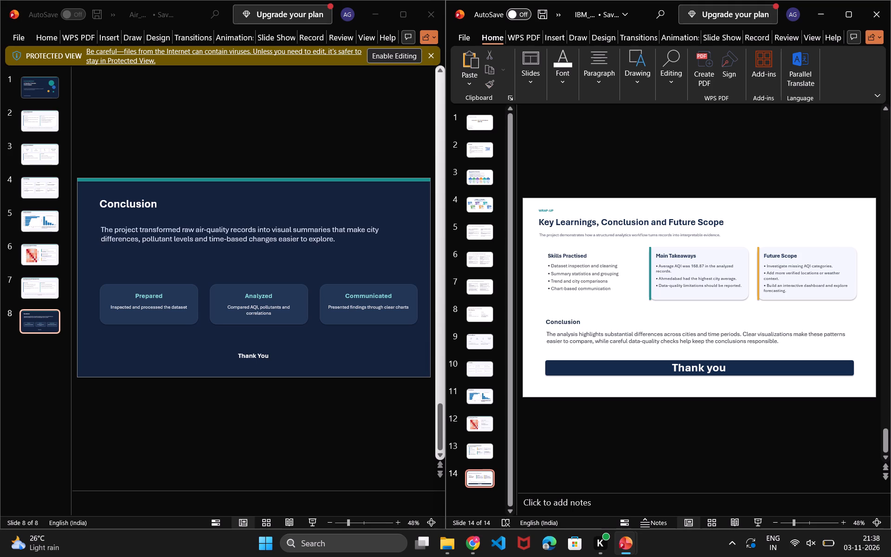
Delete the "WRAP-UP" label above the Key Learnings slide's title and the small subtitle line beneath it.
click(551, 209)
click(552, 208)
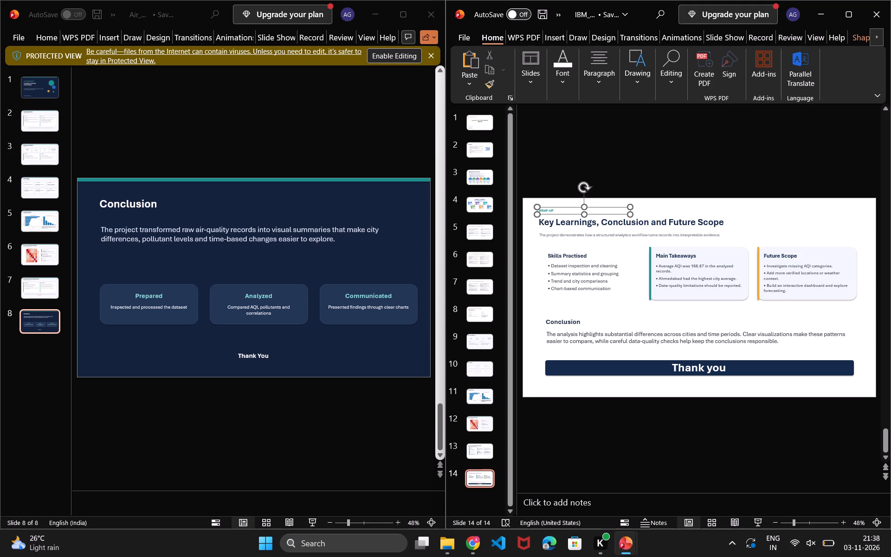
key(BackSpace)
click(554, 232)
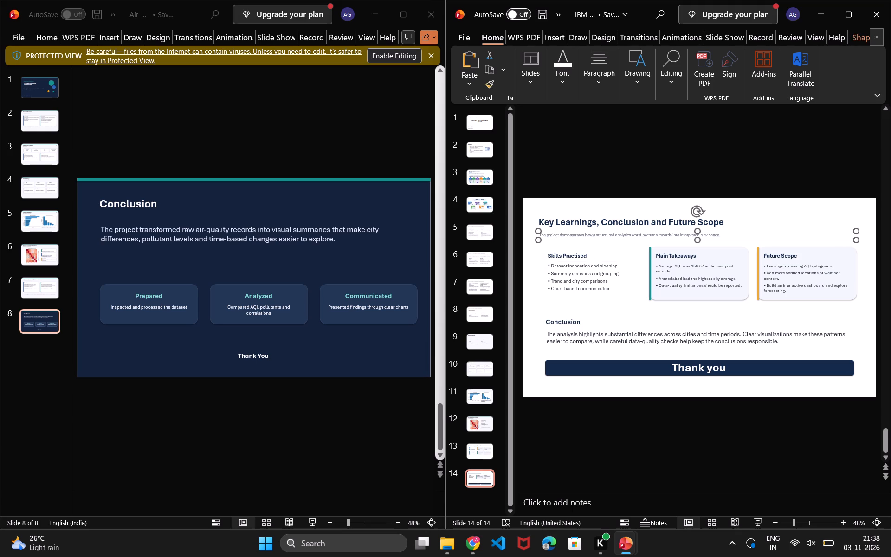
key(BackSpace)
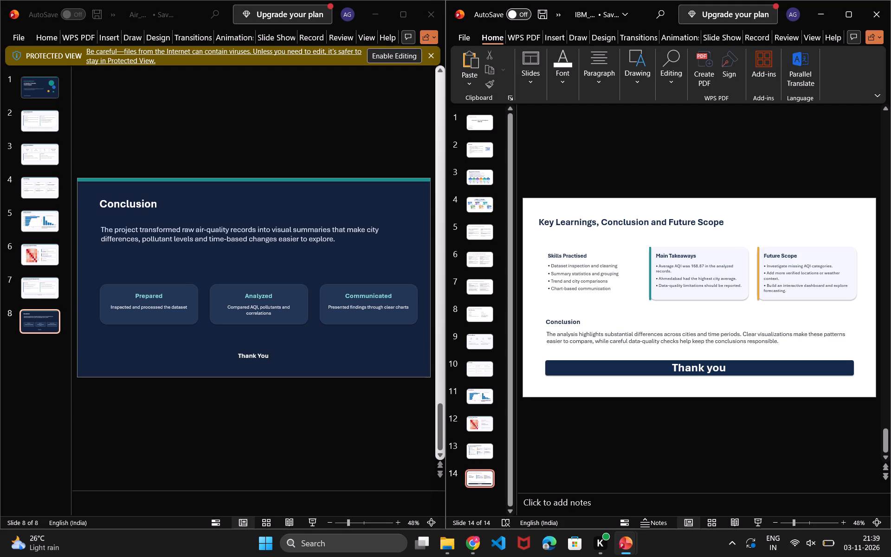
Delete the card backgrounds and coloured accent bars behind the Main Takeaways and Future Scope texts on the Key Learnings slide.
click(651, 271)
key(BackSpace)
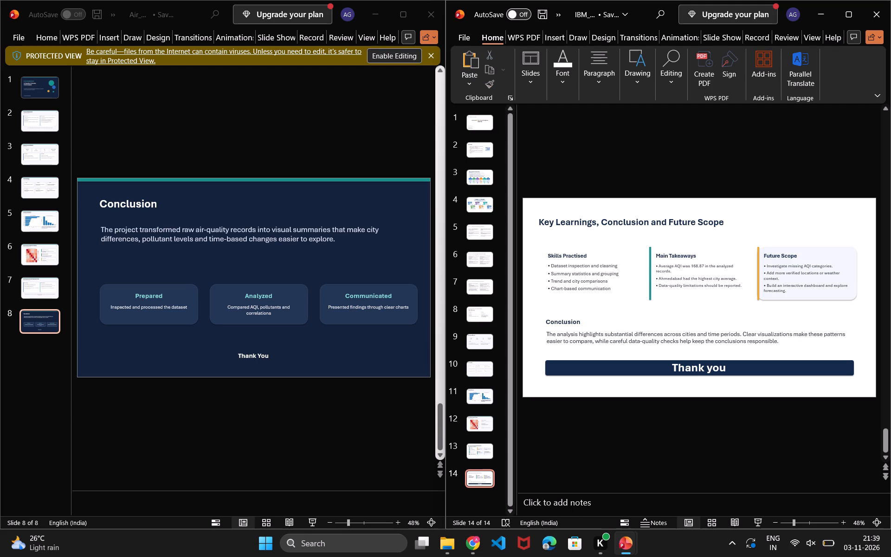
click(647, 271)
key(BackSpace)
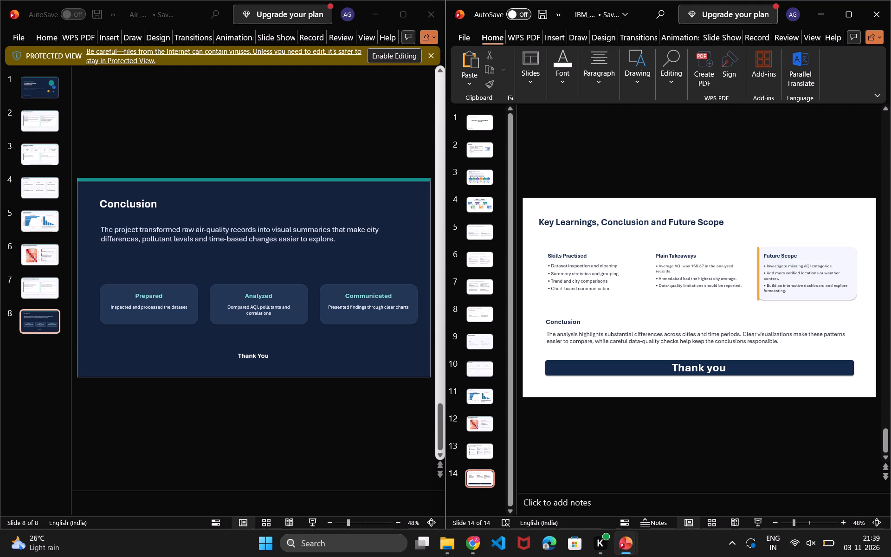
click(766, 246)
key(BackSpace)
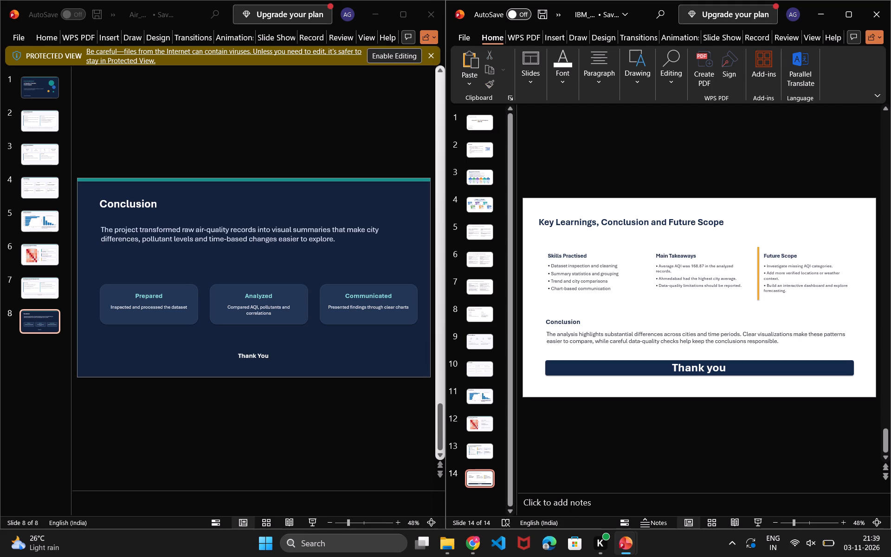
click(757, 249)
key(BackSpace)
click(600, 281)
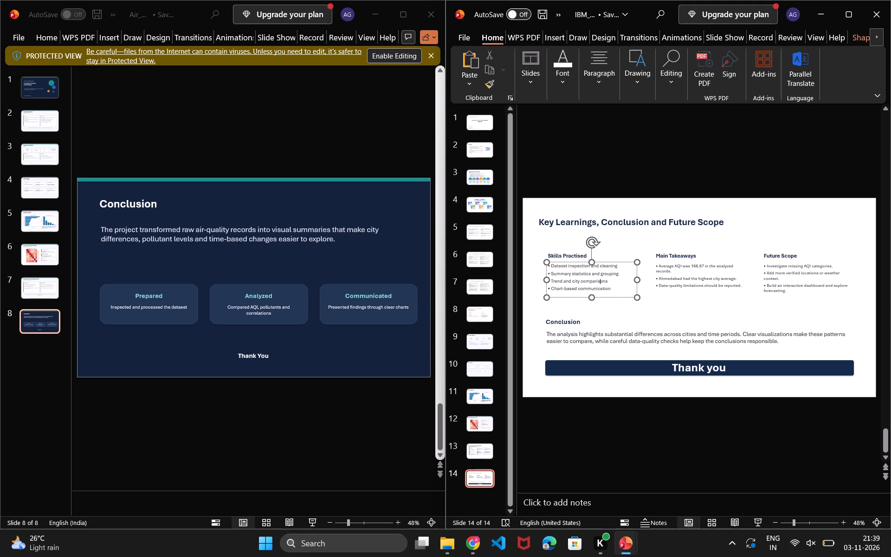
click(775, 220)
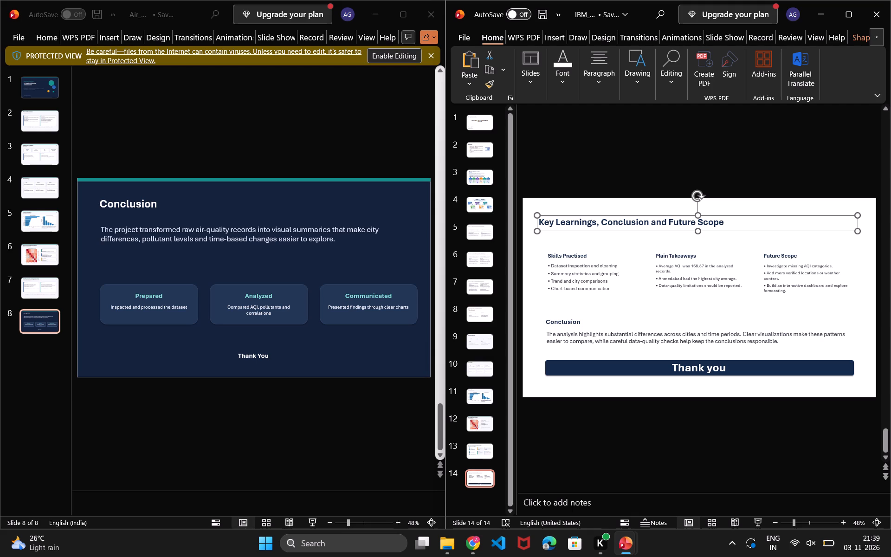
click(700, 460)
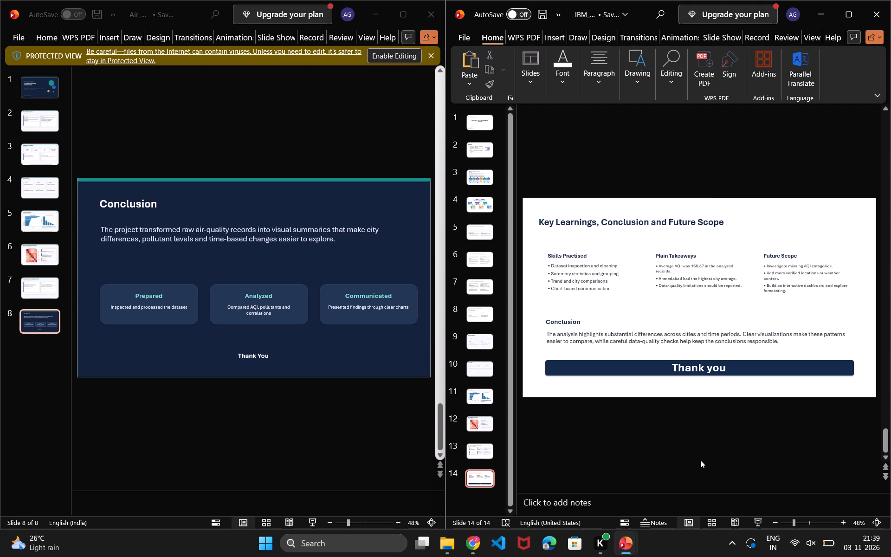
Review the internship presentation's air quality slides alongside the downloaded deck's Key Results & Learning Outcomes slide, checking content and remaining decorations.
key(Up)
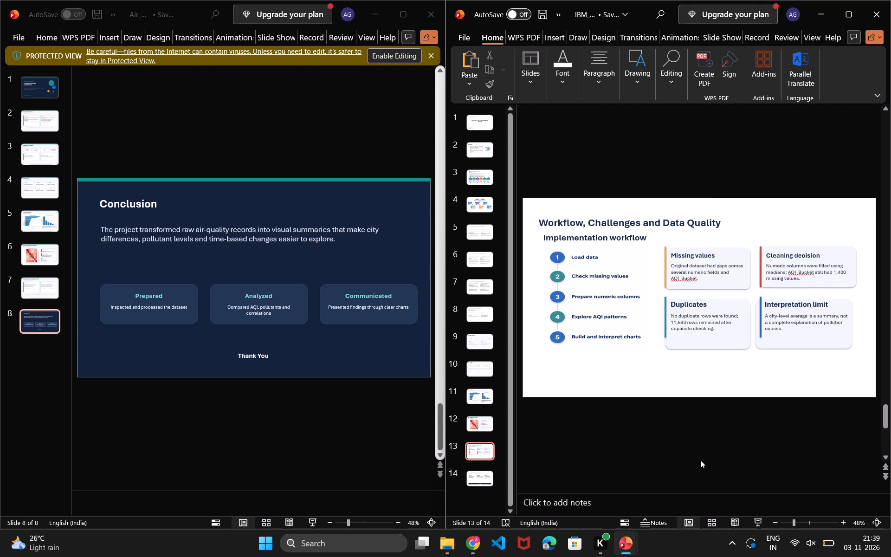
key(Up)
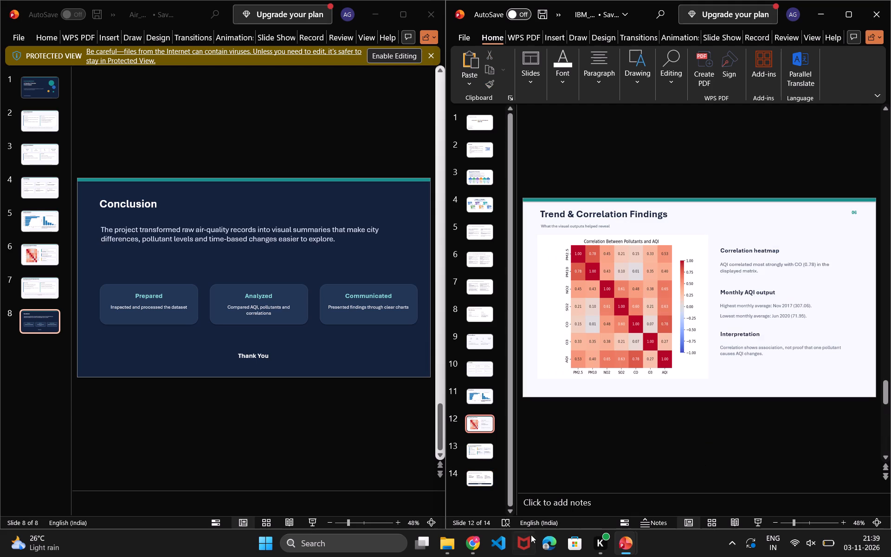
click(36, 291)
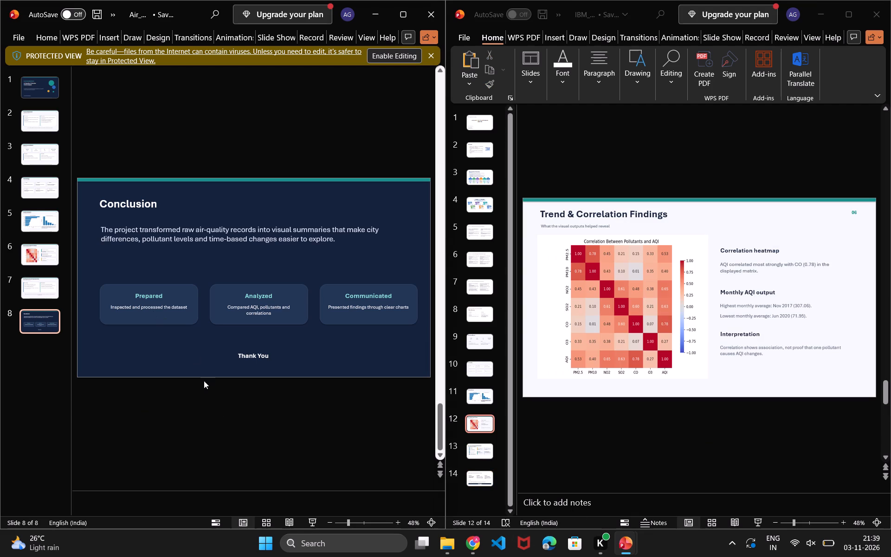
click(40, 296)
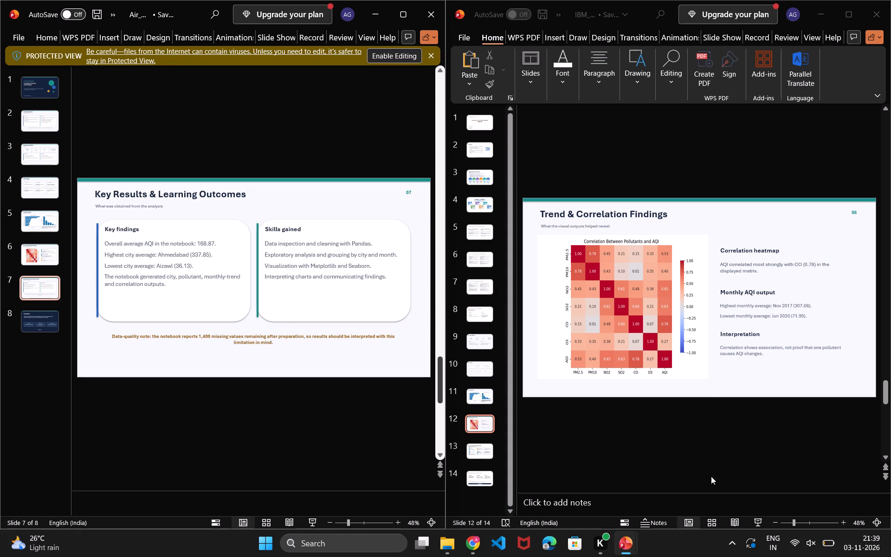
click(711, 476)
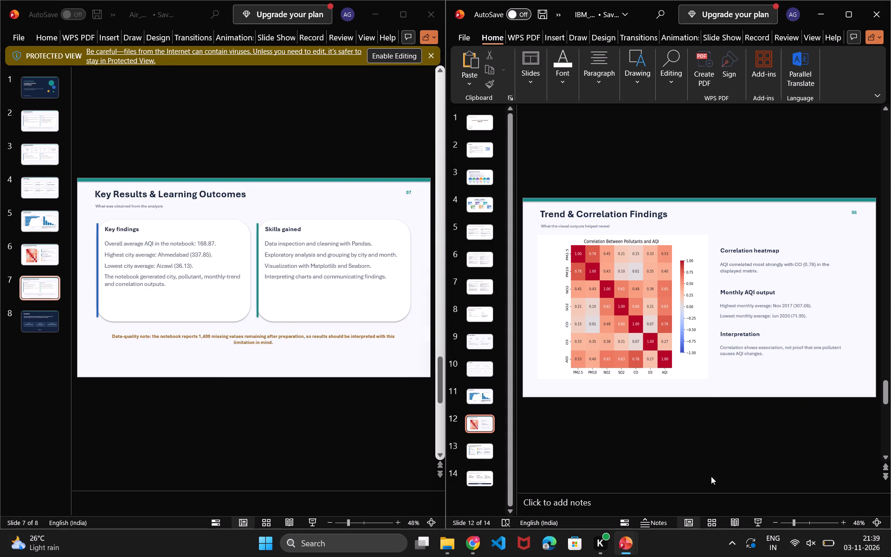
key(Down)
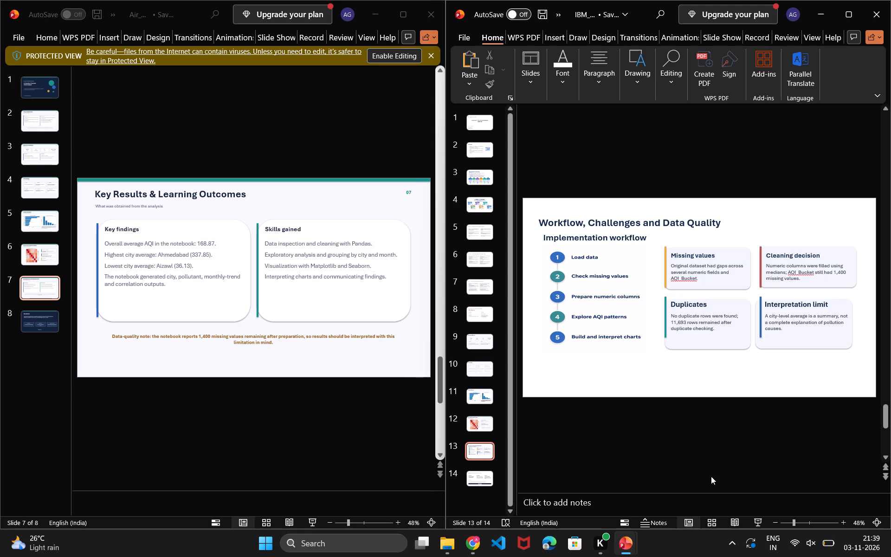
key(Down)
key(Up)
key(Up)
key(Up)
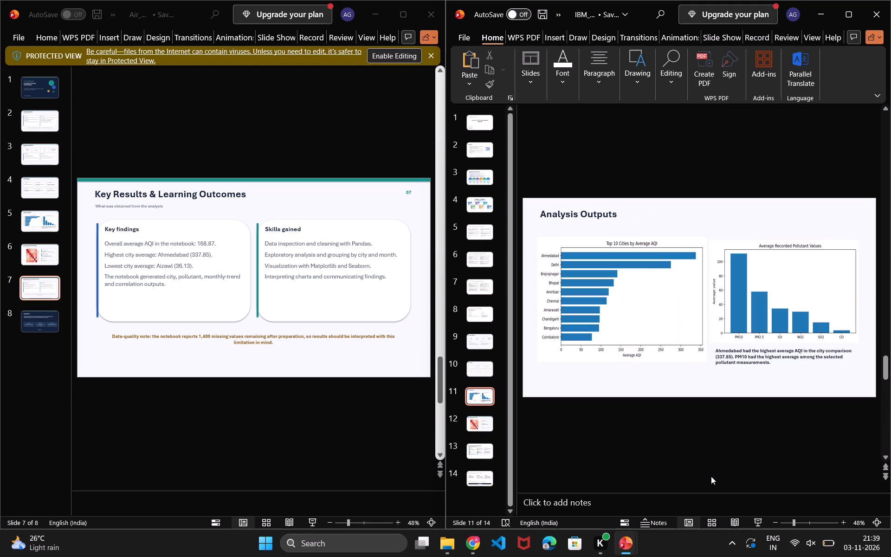
key(Up)
key(Up)
key(Up)
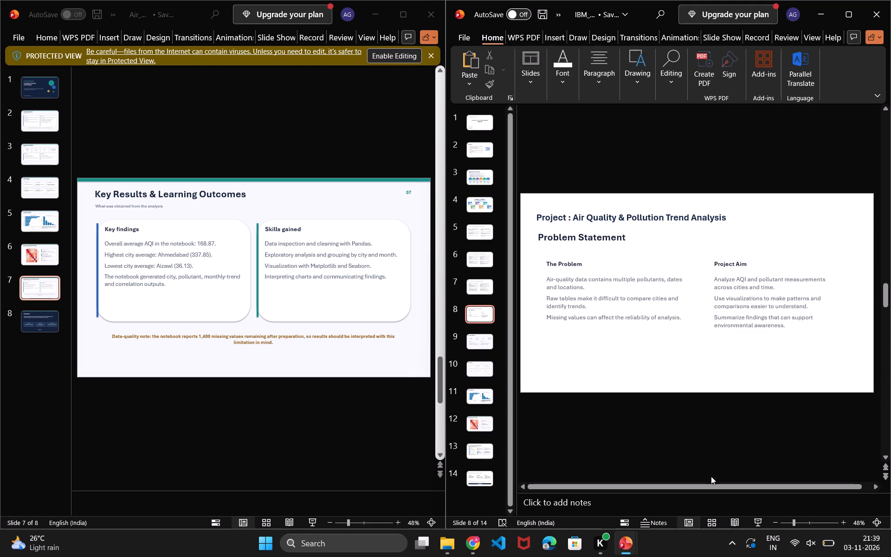
key(Up)
key(Down)
key(Down)
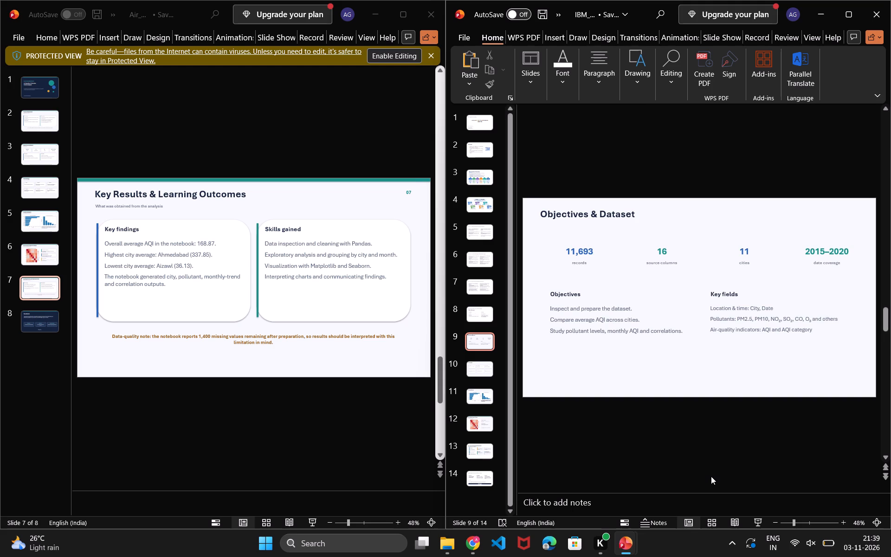
key(Down)
key(Down)
key(Down)
key(Down)
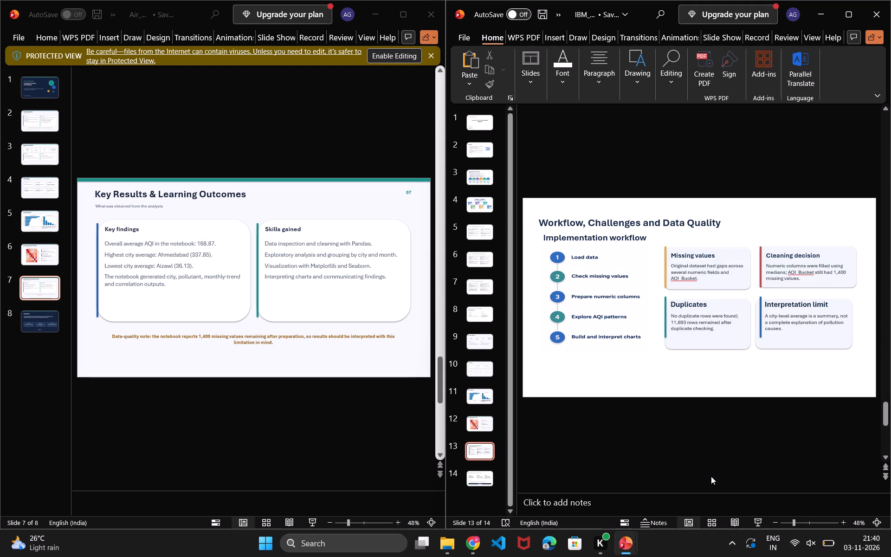
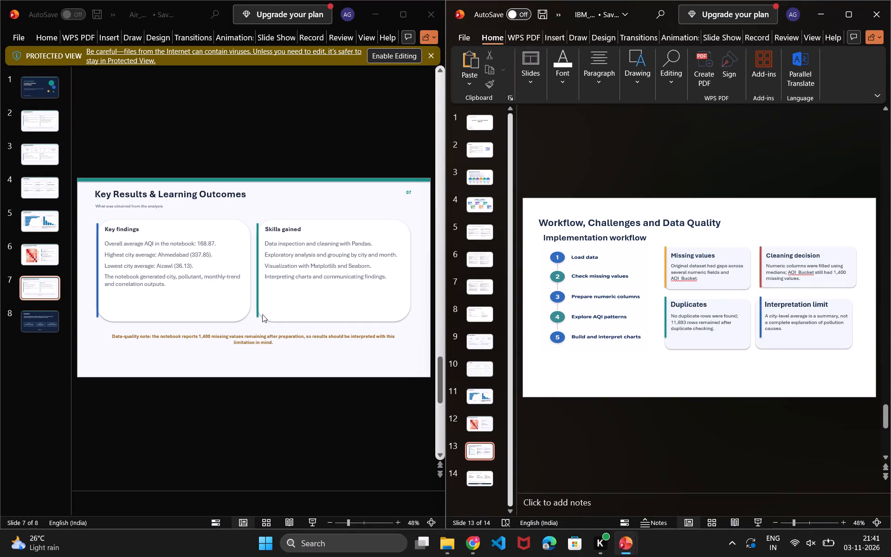
Enlarge the downloaded air quality deck to full screen to view its Key Results & Learning Outcomes slide.
click(398, 26)
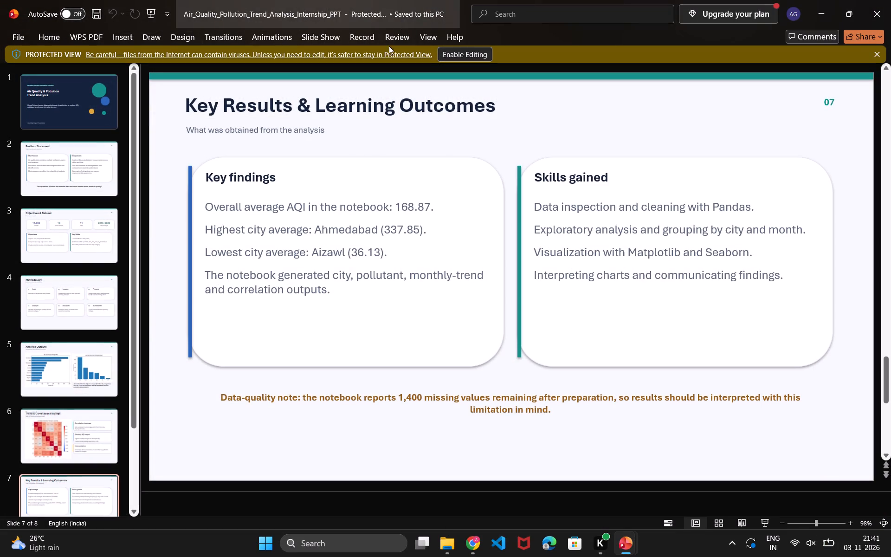
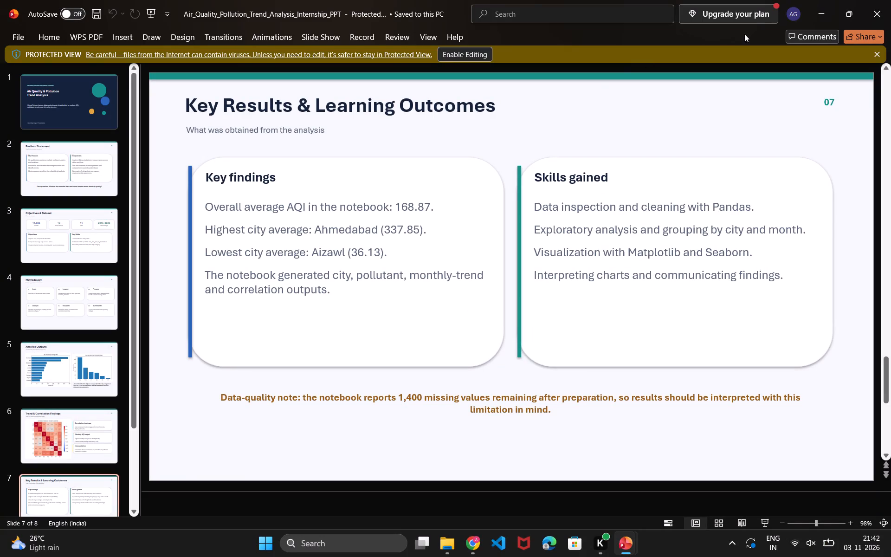
Copy the downloaded deck's Key Results & Learning Outcomes slide into the IBM presentation after slide 13, keeping source formatting.
click(772, 100)
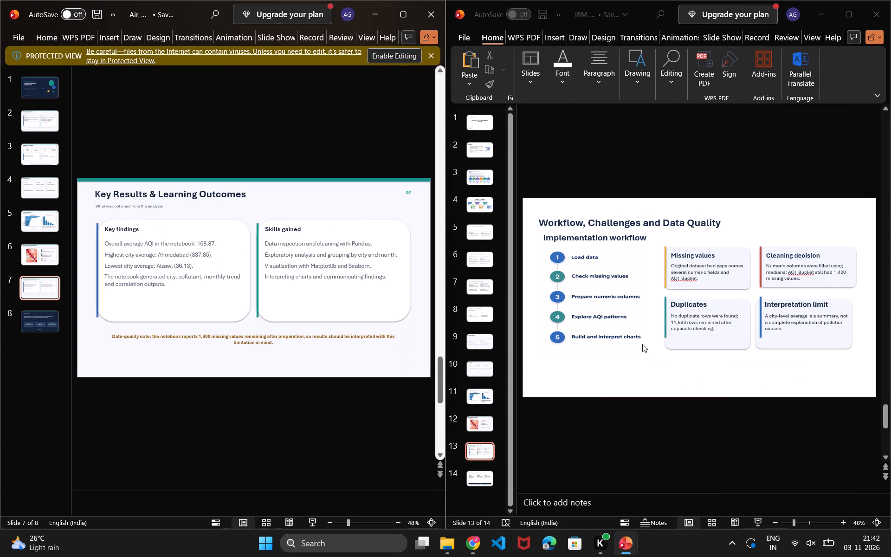
right_click(54, 283)
click(93, 269)
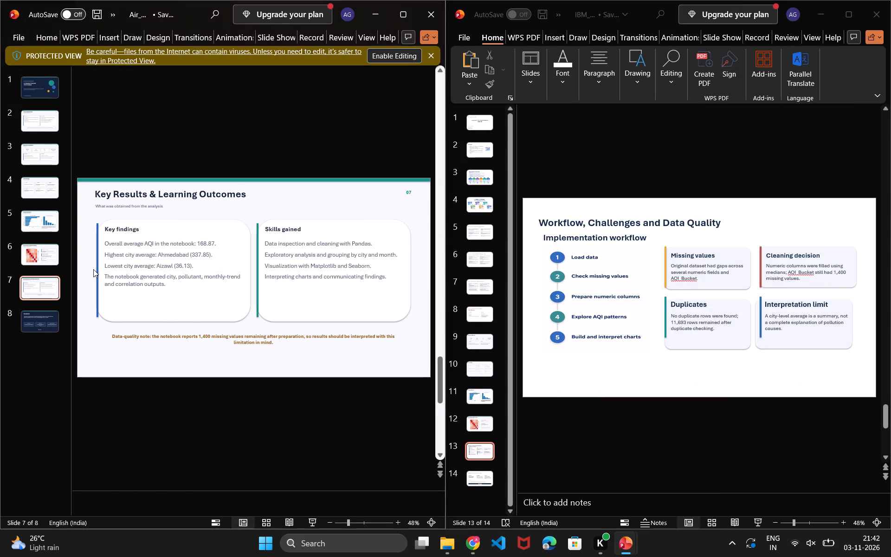
right_click(482, 450)
right_click(482, 450)
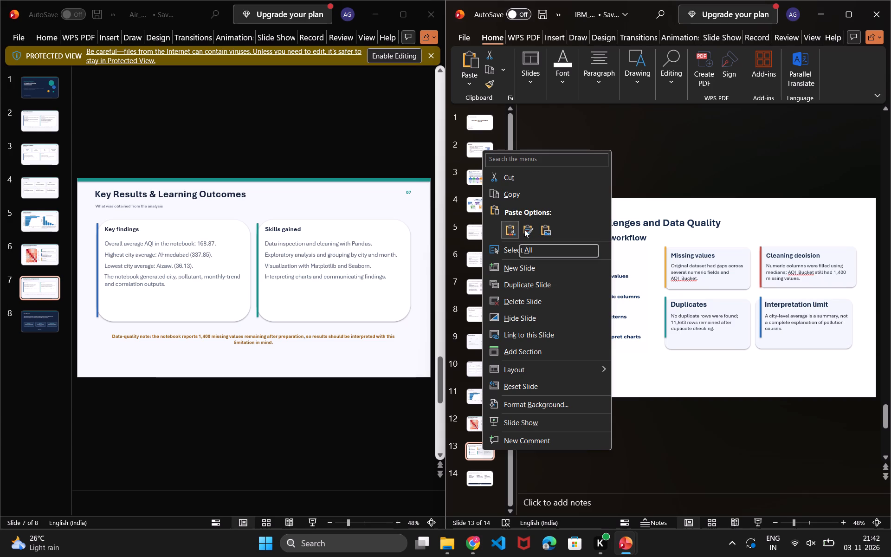
click(524, 229)
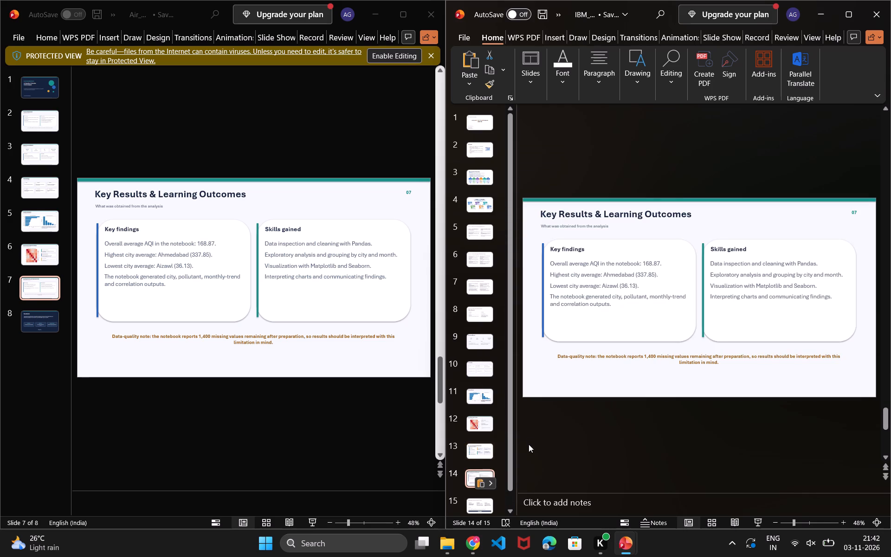
Delete the old Workflow, Challenges and Data Quality slide from the IBM presentation.
click(482, 443)
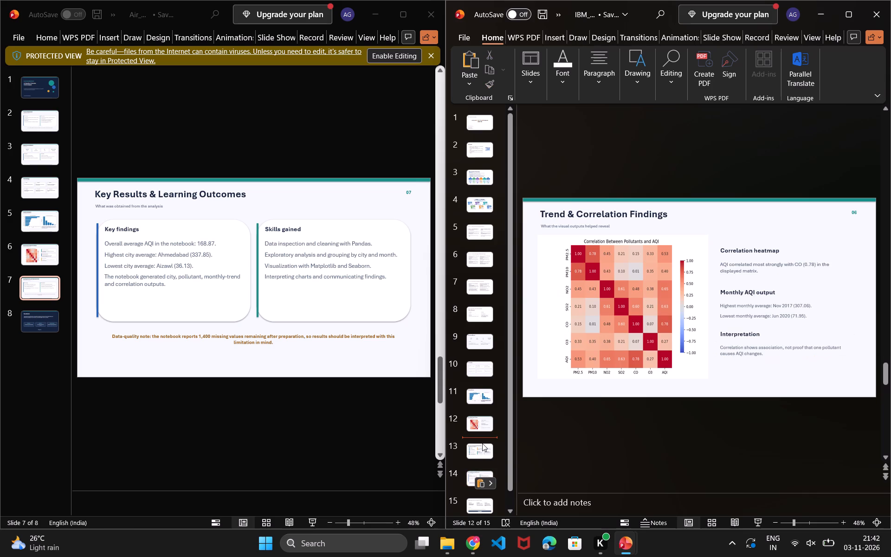
click(482, 450)
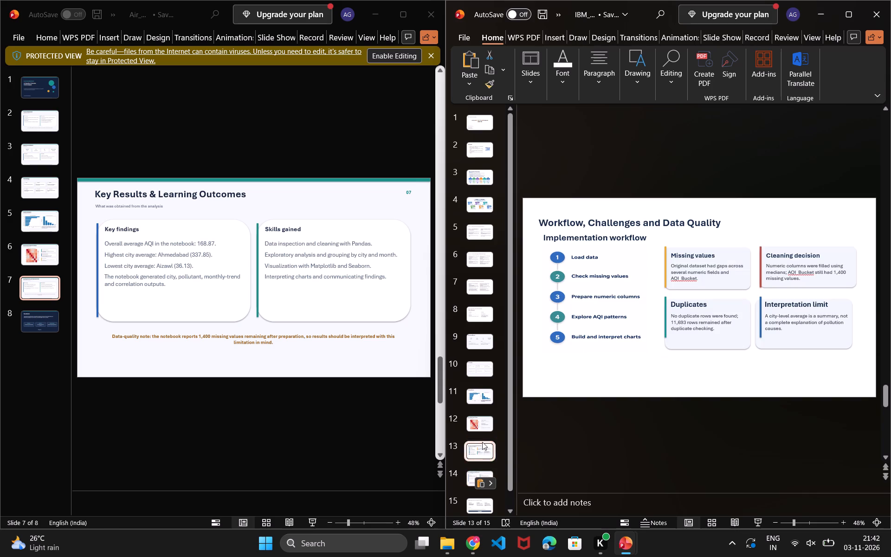
key(BackSpace)
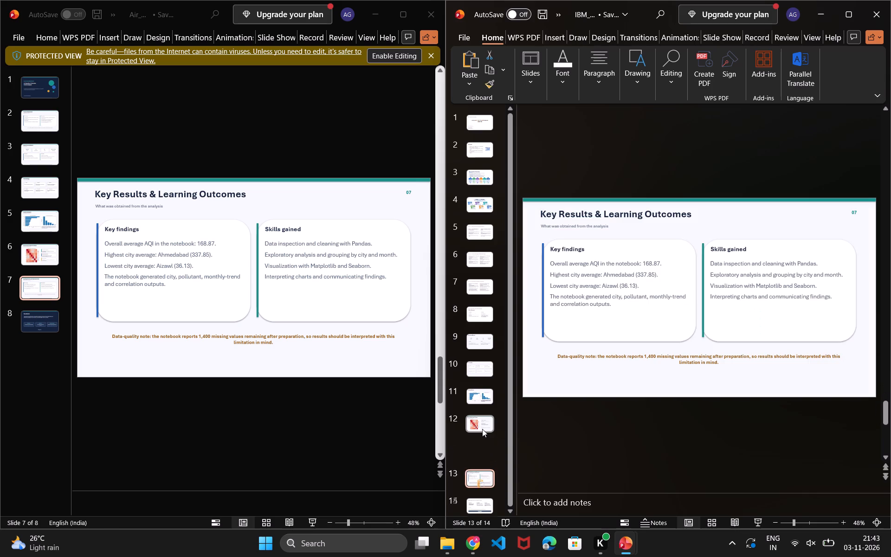
On the pasted Key Results & Learning Outcomes slide, delete the Key findings card background and its blue accent bar.
click(482, 424)
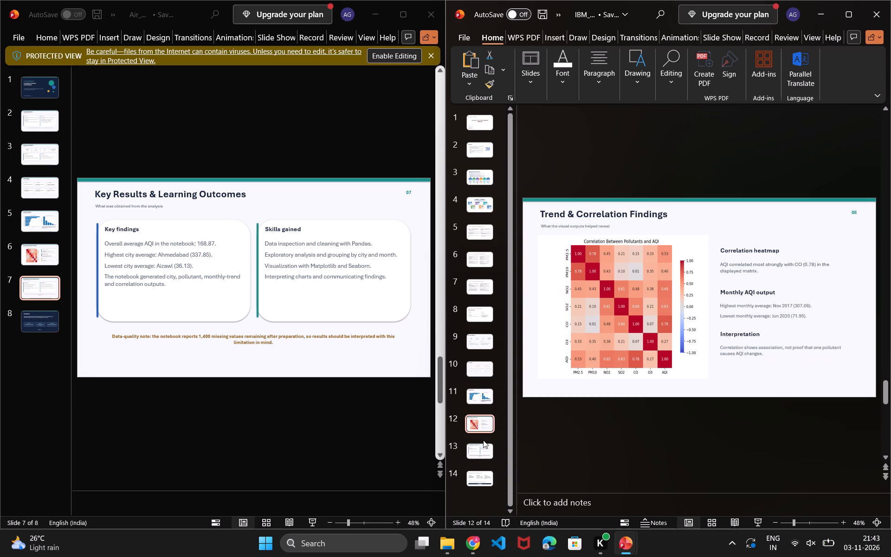
click(484, 447)
click(639, 332)
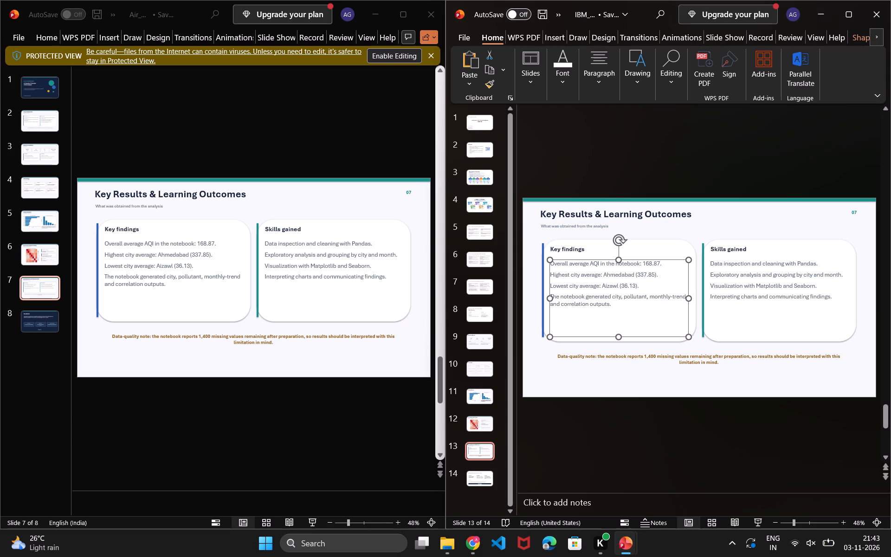
click(642, 343)
key(BackSpace)
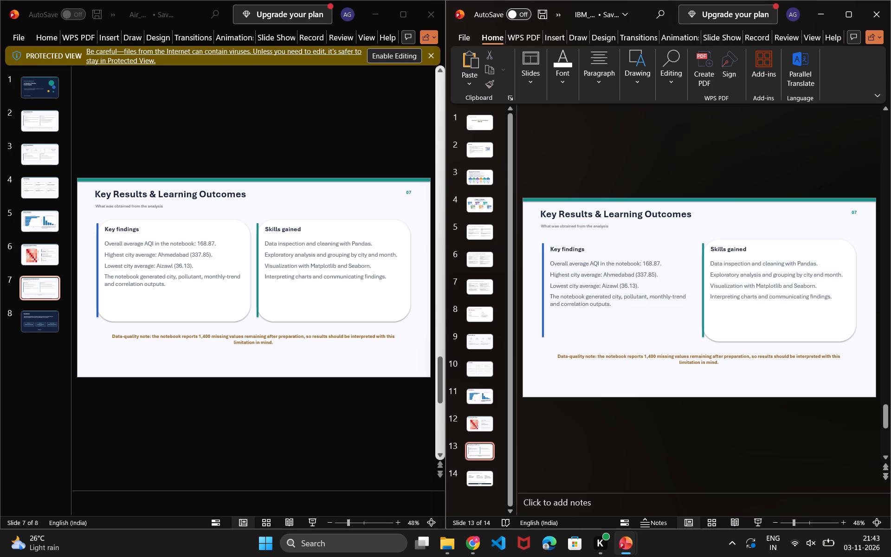
click(545, 310)
key(BackSpace)
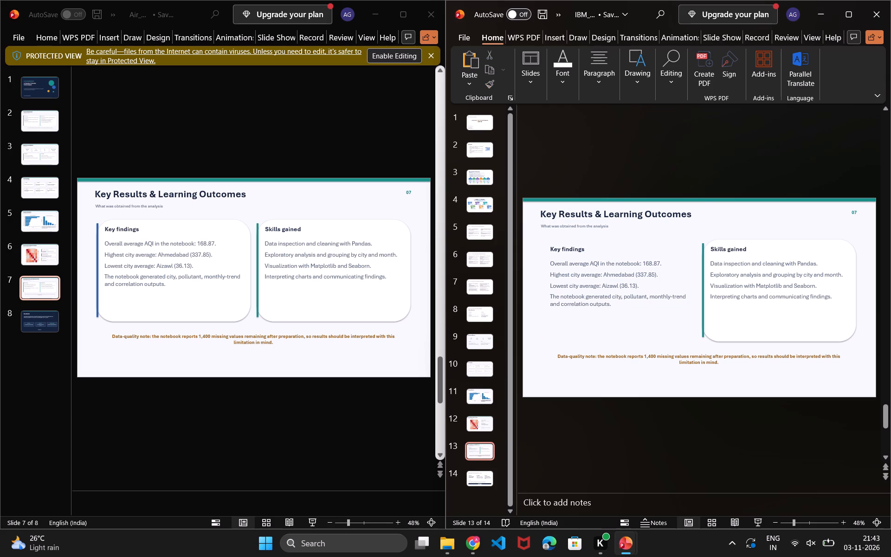
Delete the subtitle and the teal top band from the Key Results & Learning Outcomes slide.
click(555, 227)
click(555, 222)
key(BackSpace)
click(548, 200)
key(BackSpace)
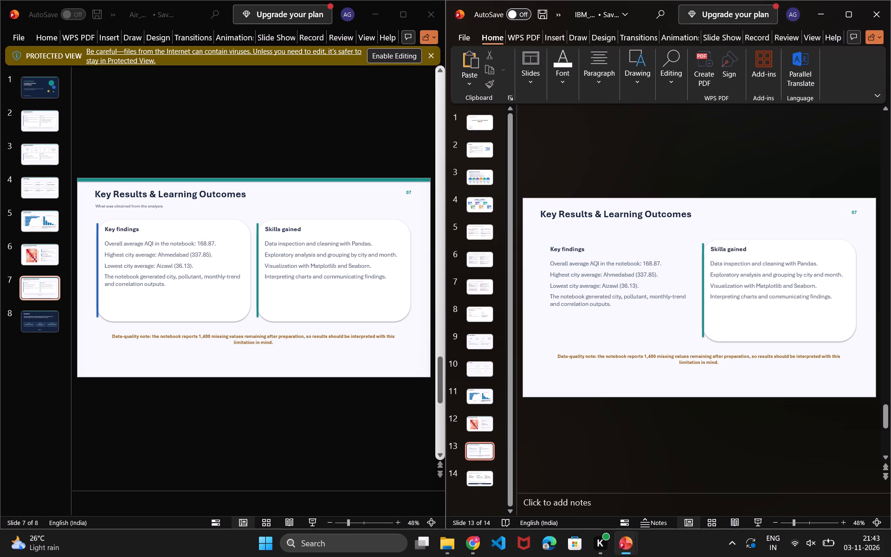
Delete the Skills gained card's green accent bar and white background, keeping its text.
click(702, 245)
key(BackSpace)
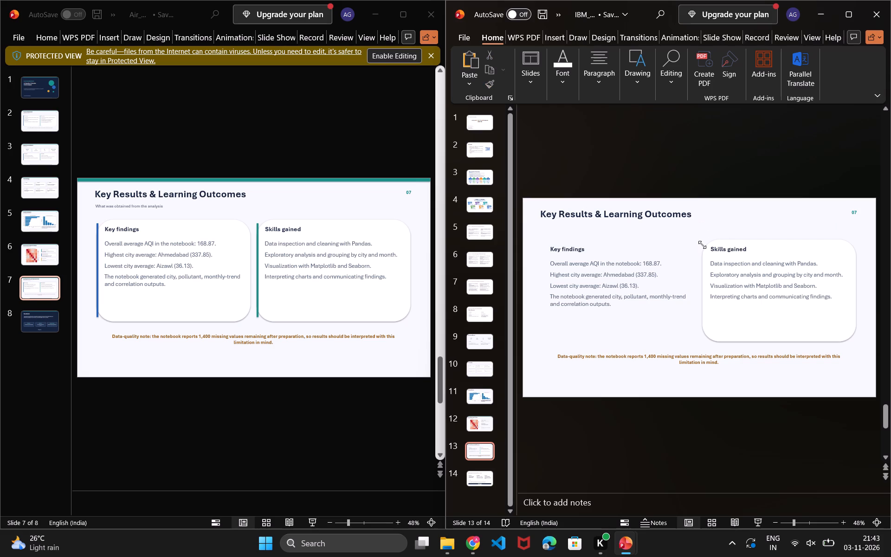
click(705, 249)
key(BackSpace)
click(690, 355)
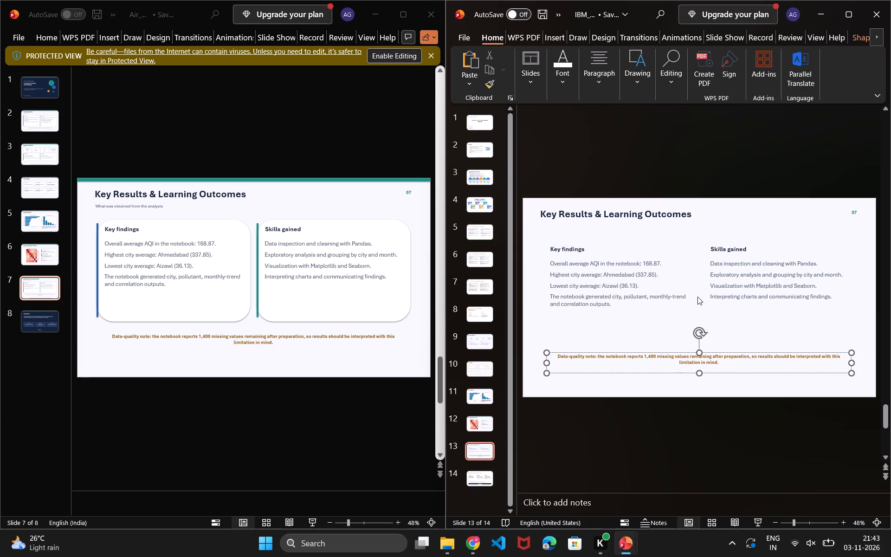
click(762, 194)
click(762, 179)
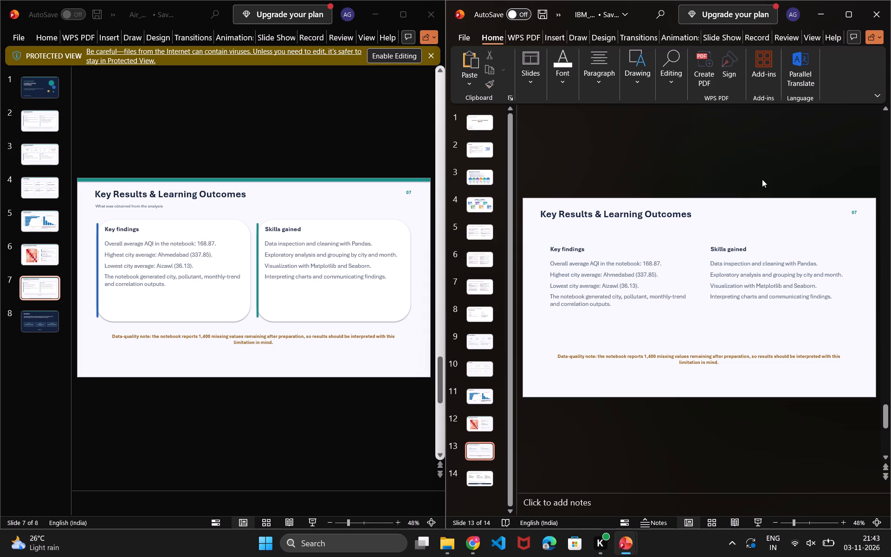
Review the downloaded deck through its Conclusion slide and the IBM presentation through its closing slide.
key(Up)
click(403, 136)
key(Up)
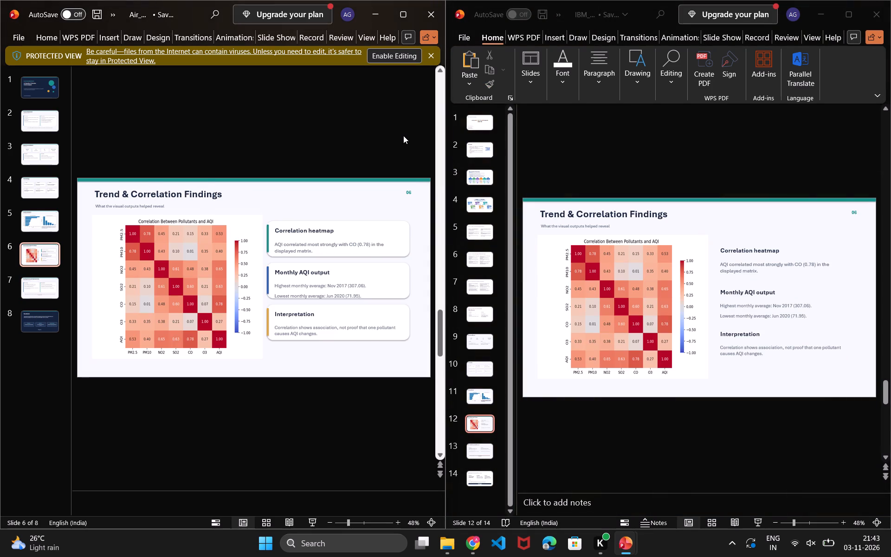
key(Up)
key(Up)
key(Up)
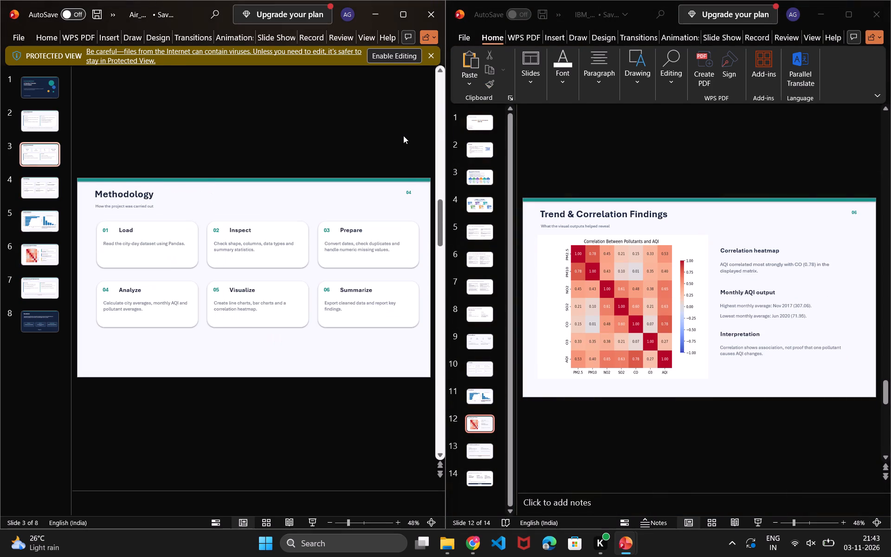
key(Down)
key(Down)
key(Down)
key(Down)
key(Down)
key(Down)
key(Down)
key(Down)
key(Down)
key(Down)
key(Down)
key(Down)
key(Down)
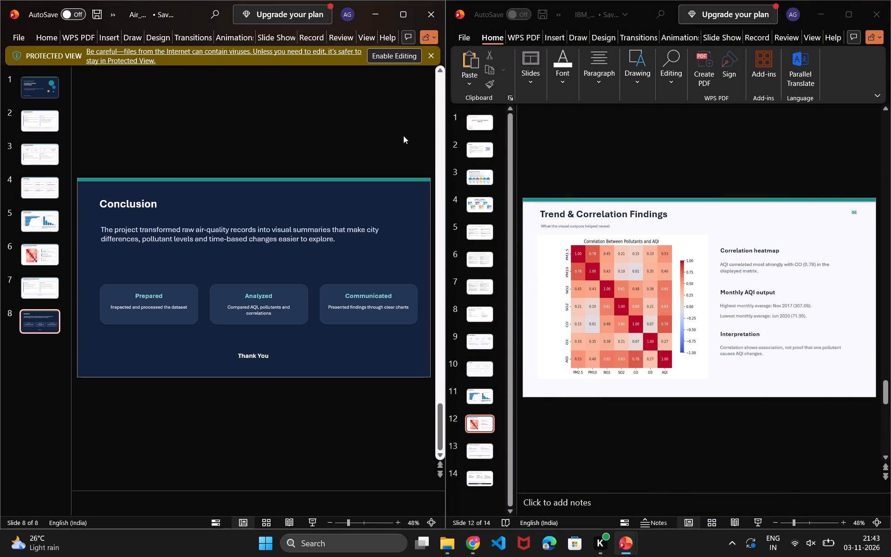
click(620, 427)
key(Down)
key(Down)
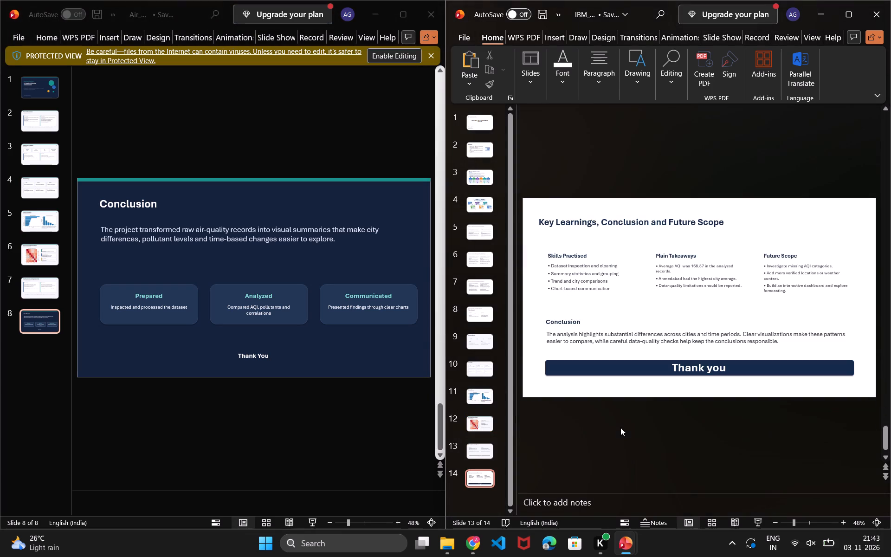
key(Down)
Replace the Conclusion paragraph on the IBM presentation's last slide with the summary paragraph from the downloaded deck's Conclusion slide.
click(248, 253)
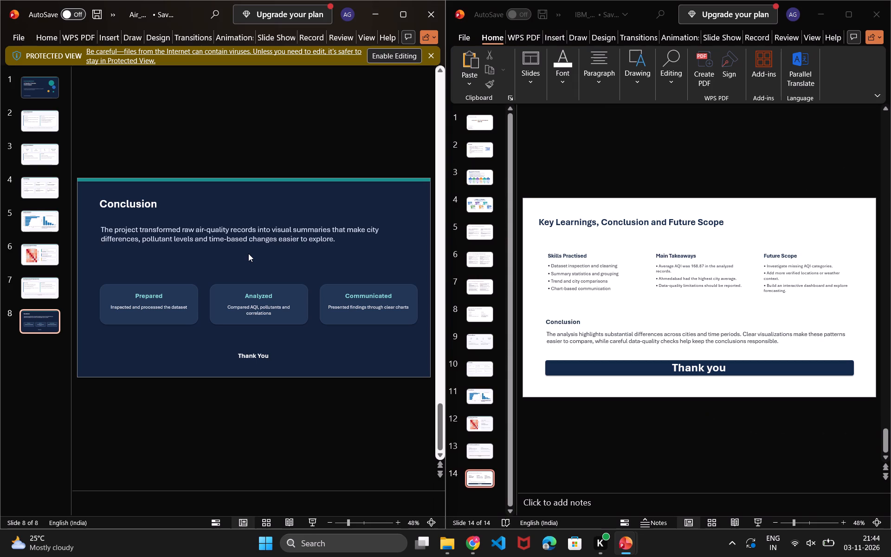
click(170, 239)
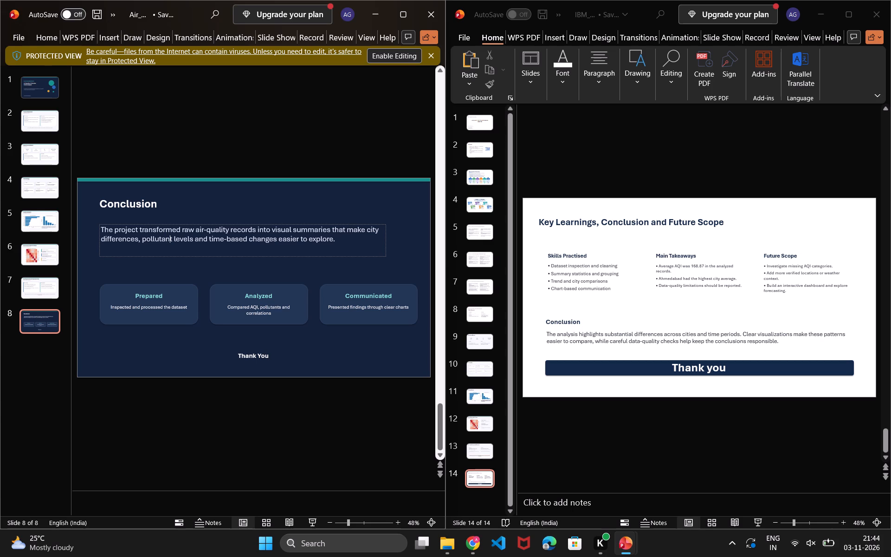
drag(102, 227, 362, 232)
drag(341, 239, 102, 227)
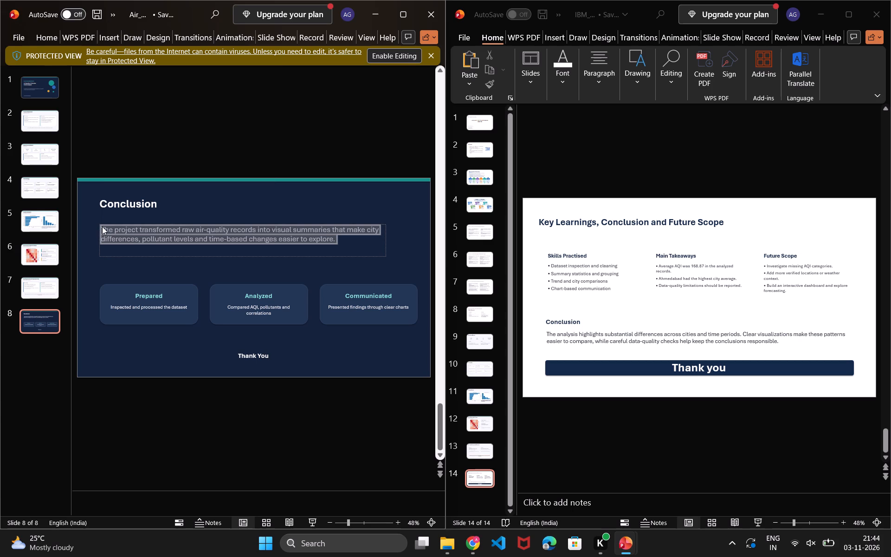
key(ctrl+c)
click(551, 330)
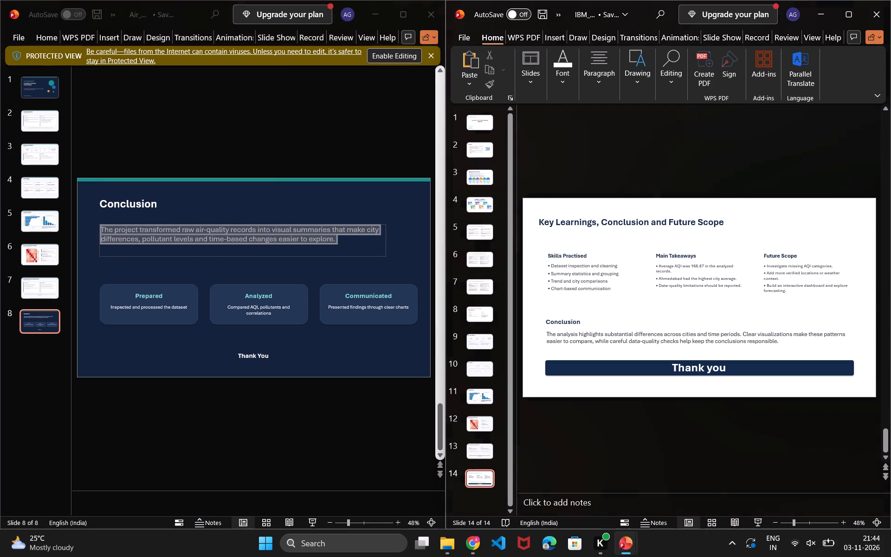
click(548, 333)
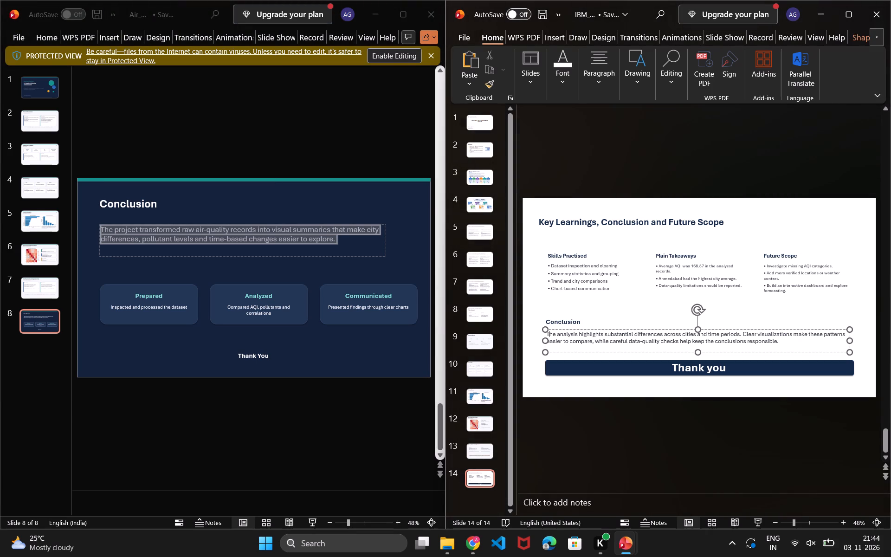
drag(547, 337, 790, 349)
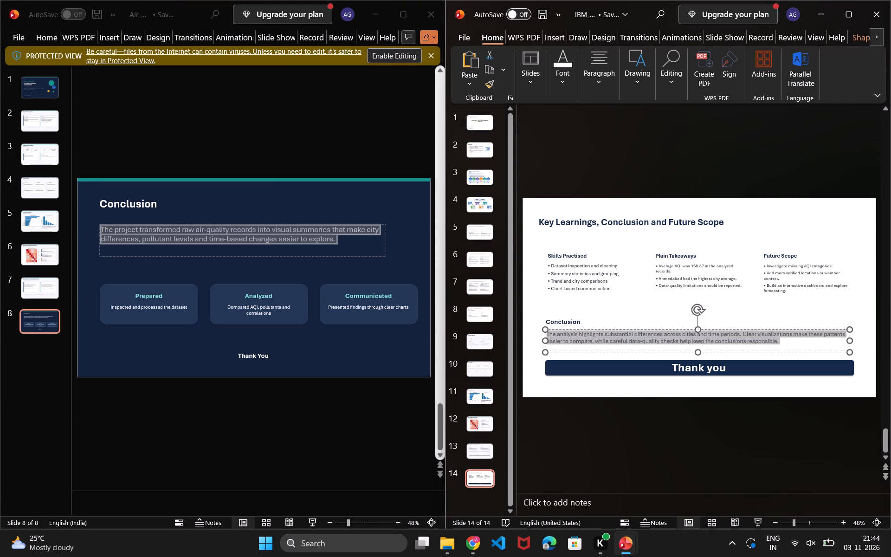
key(ctrl+v)
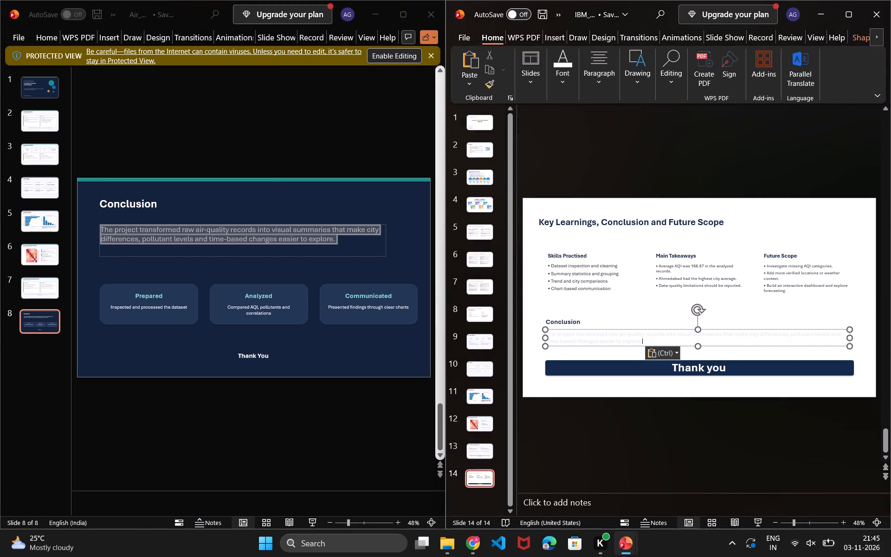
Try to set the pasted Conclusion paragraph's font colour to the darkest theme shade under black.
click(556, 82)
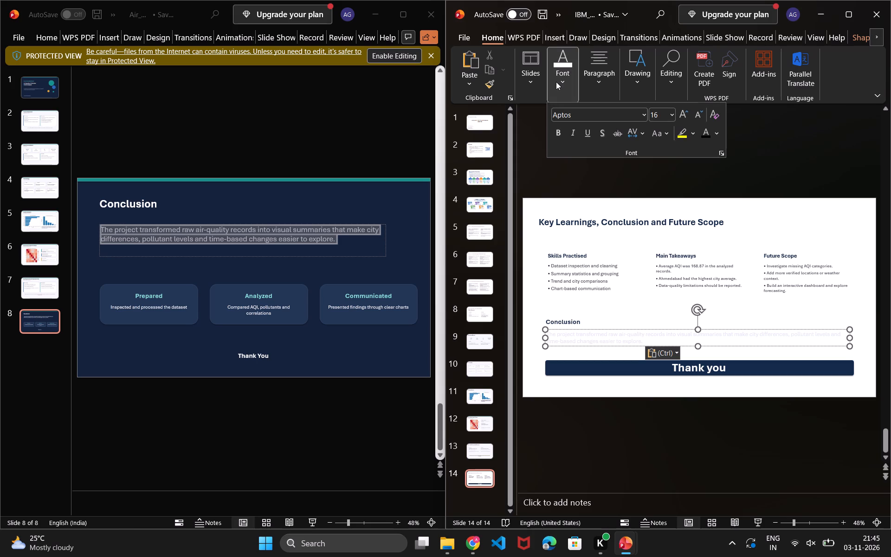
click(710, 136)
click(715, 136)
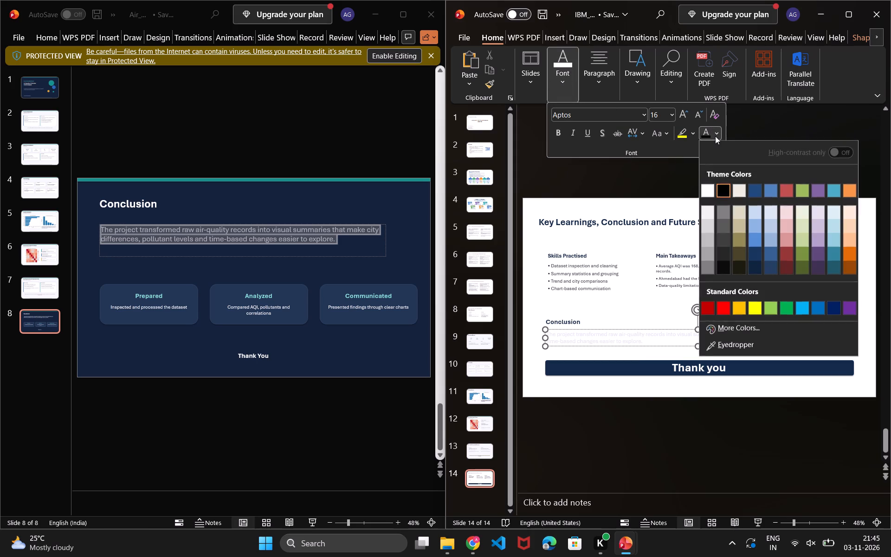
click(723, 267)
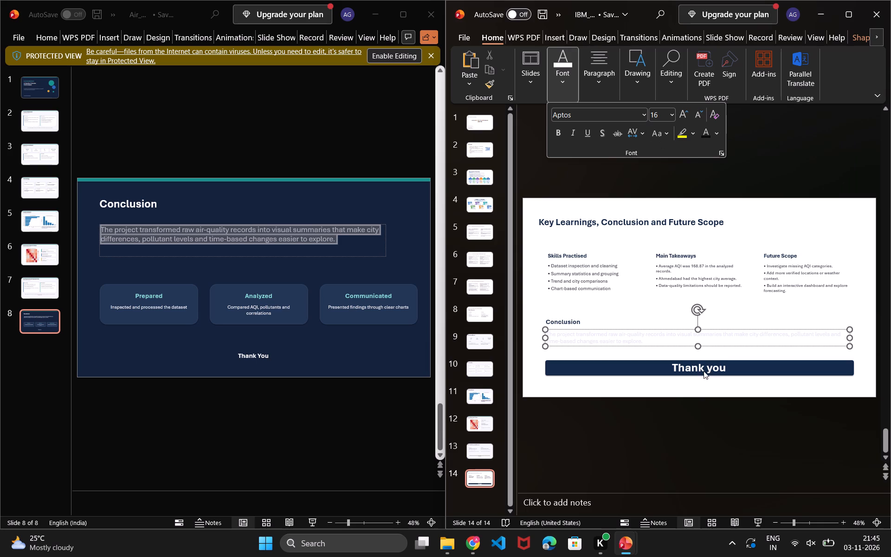
Set the pasted Conclusion paragraph's font colour to the black theme colour on the last slide.
click(682, 341)
drag(682, 341, 536, 327)
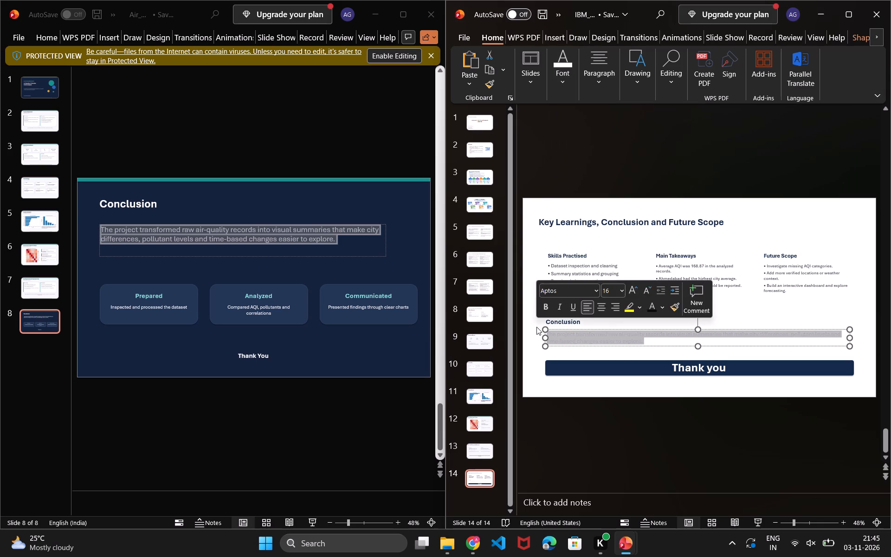
click(568, 90)
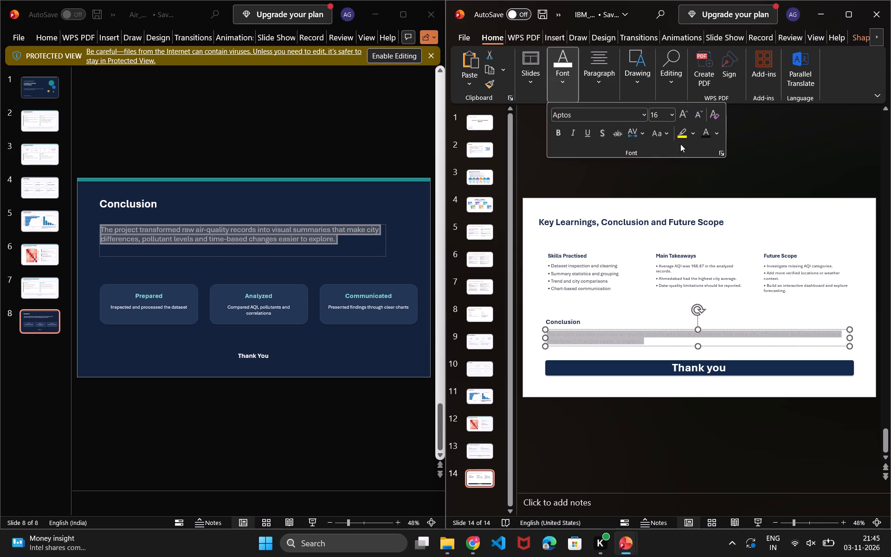
click(714, 132)
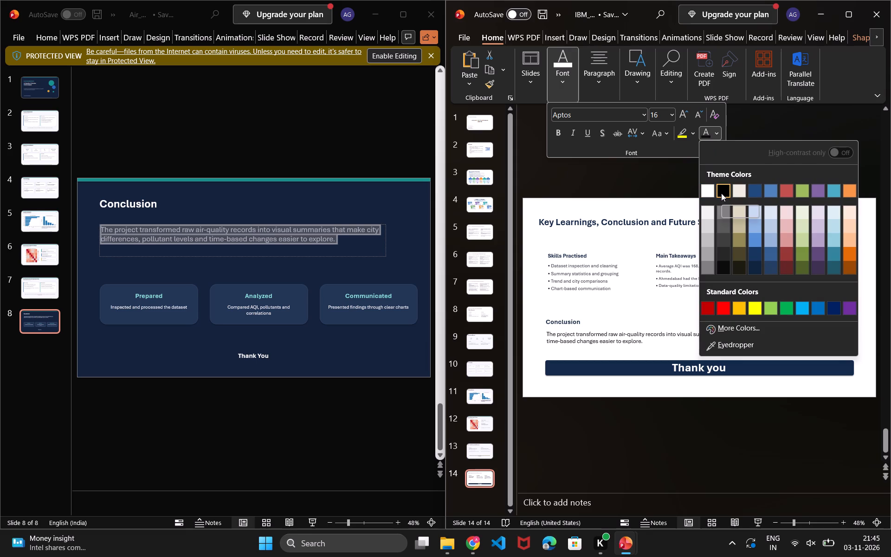
click(721, 193)
click(621, 475)
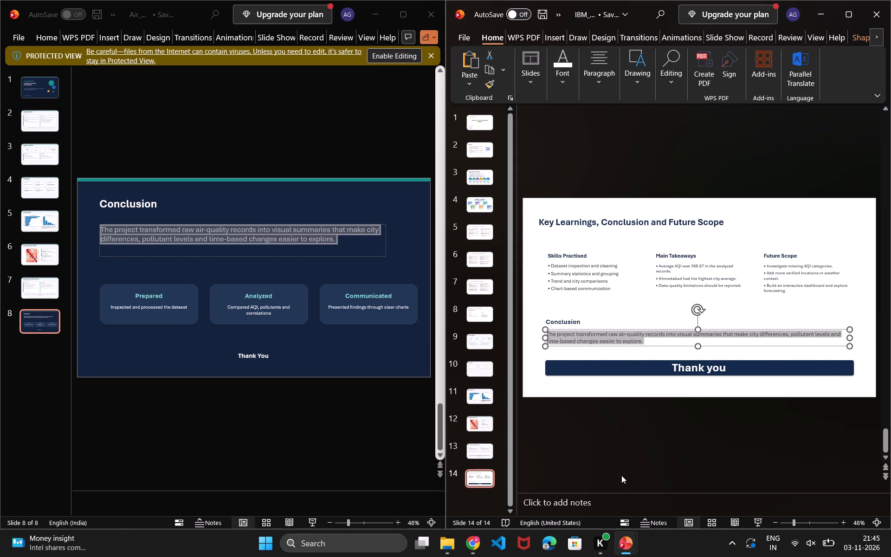
click(621, 475)
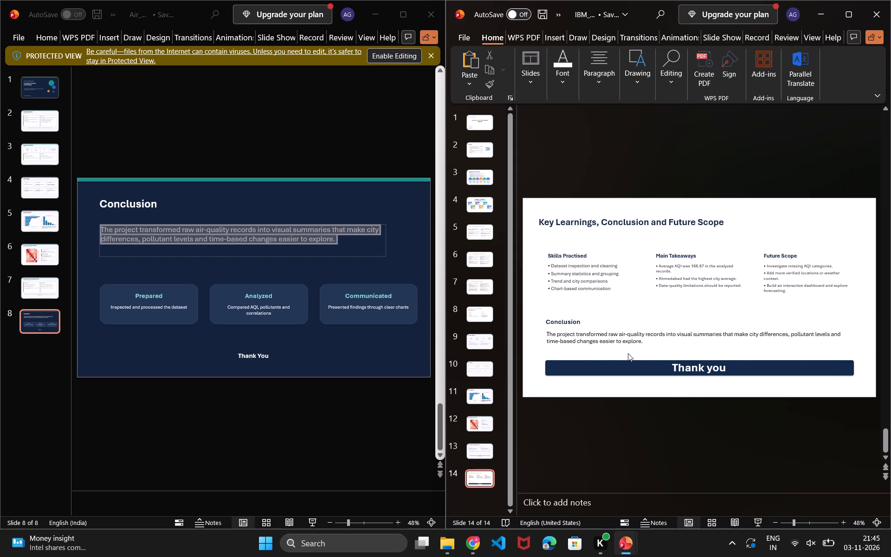
Shorten the navy bar behind "Thank you" from both ends to under half its width and centre it on the slide.
click(627, 371)
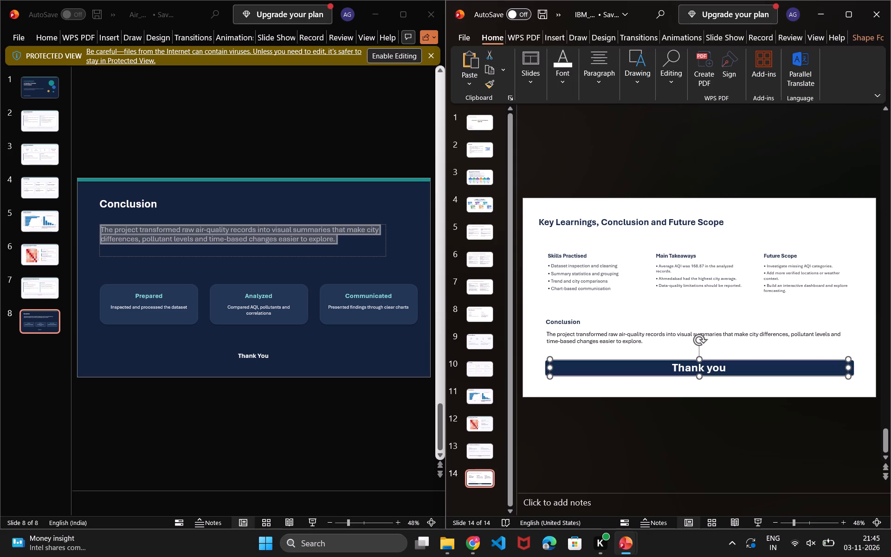
click(545, 365)
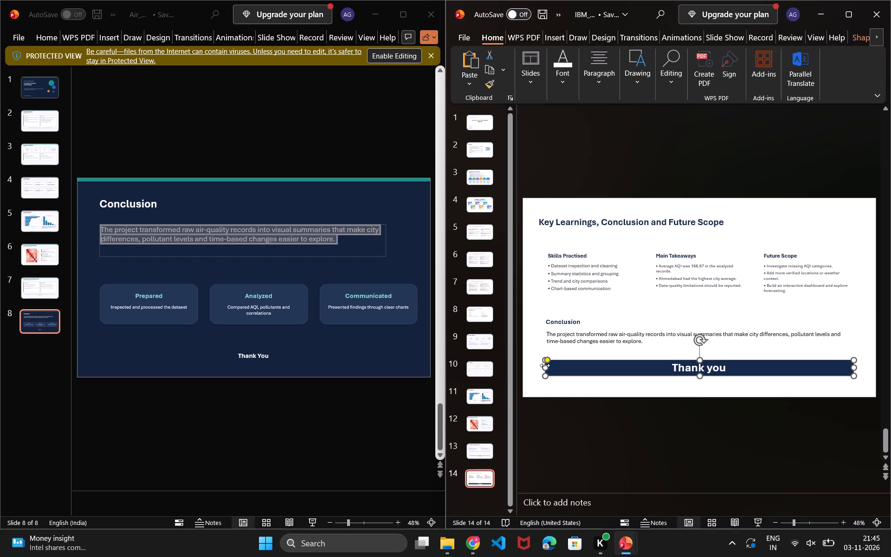
drag(547, 369, 636, 363)
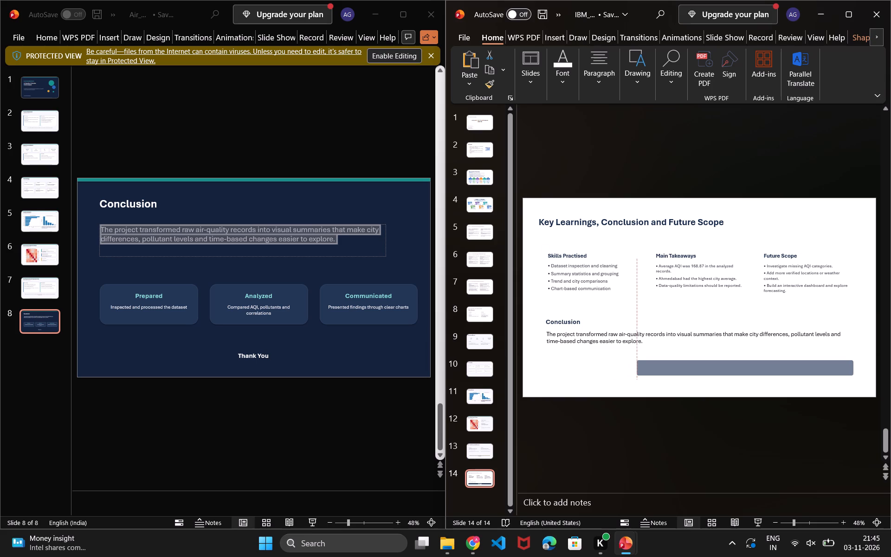
drag(636, 363, 630, 363)
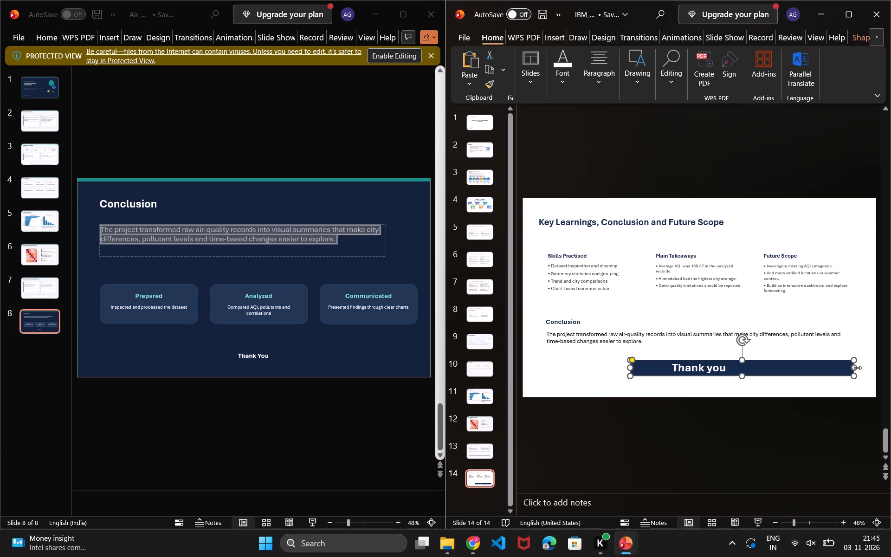
drag(857, 368, 764, 379)
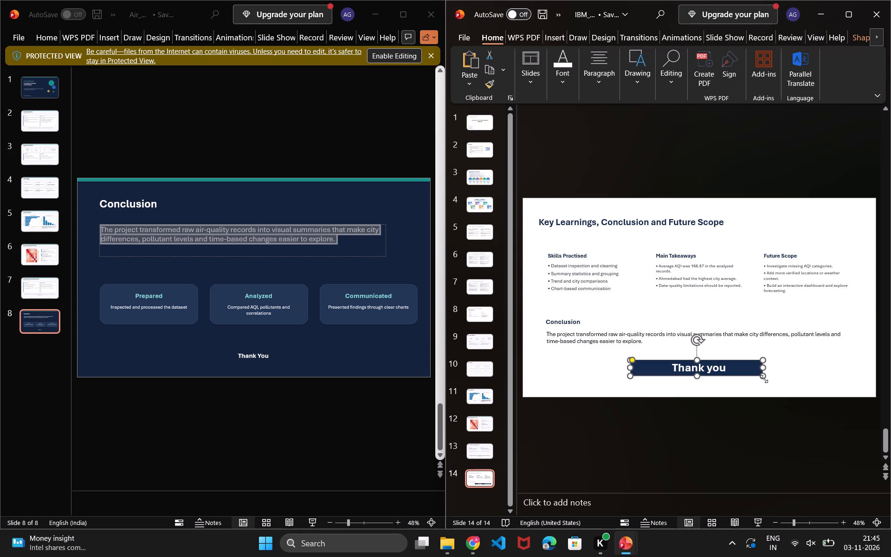
click(727, 361)
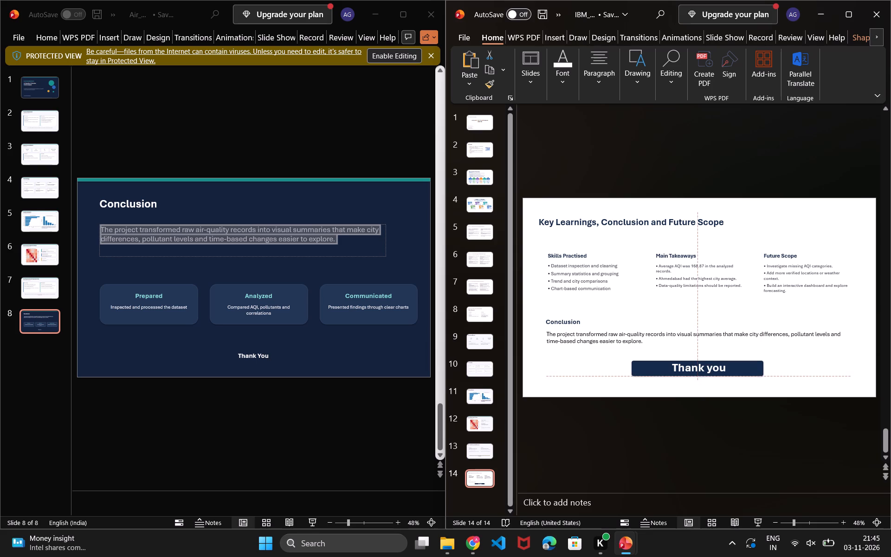
Narrow the "Thank you" text box from both sides to fit inside the shortened navy bar and centre it there.
click(709, 371)
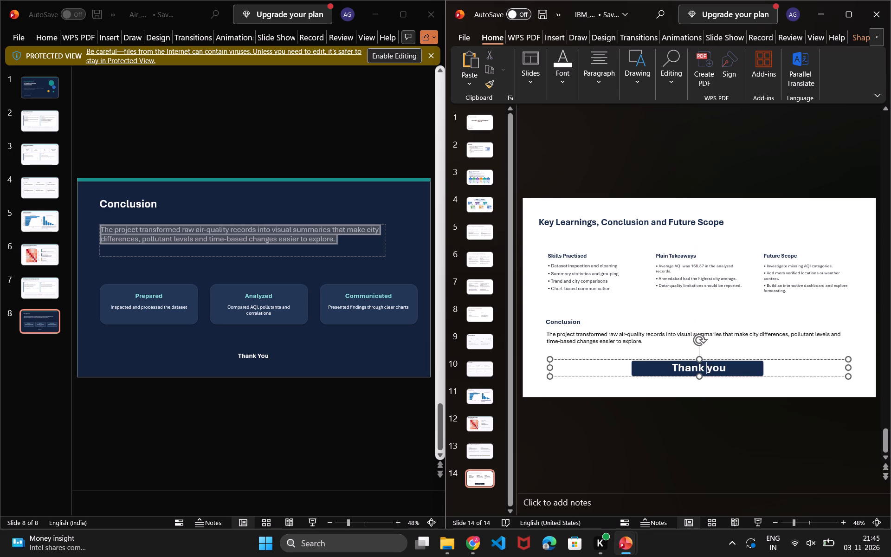
drag(549, 368, 669, 369)
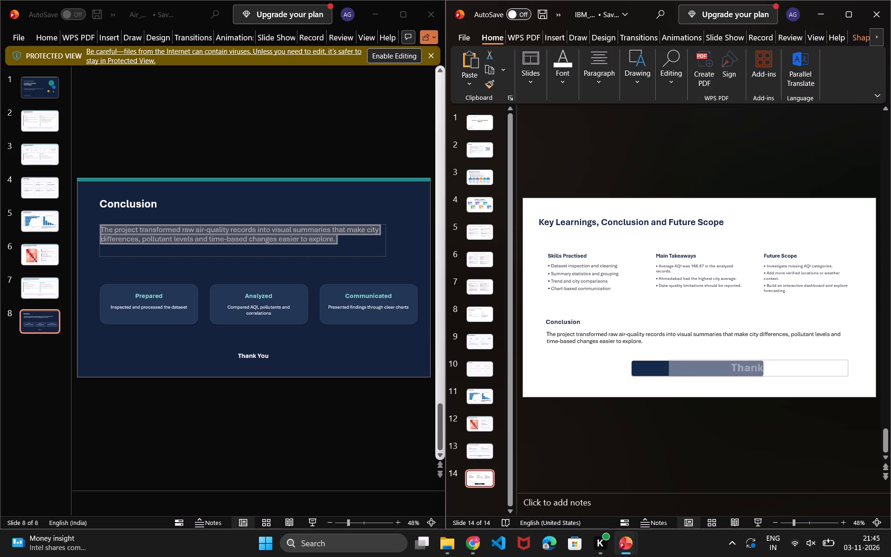
drag(669, 369, 654, 369)
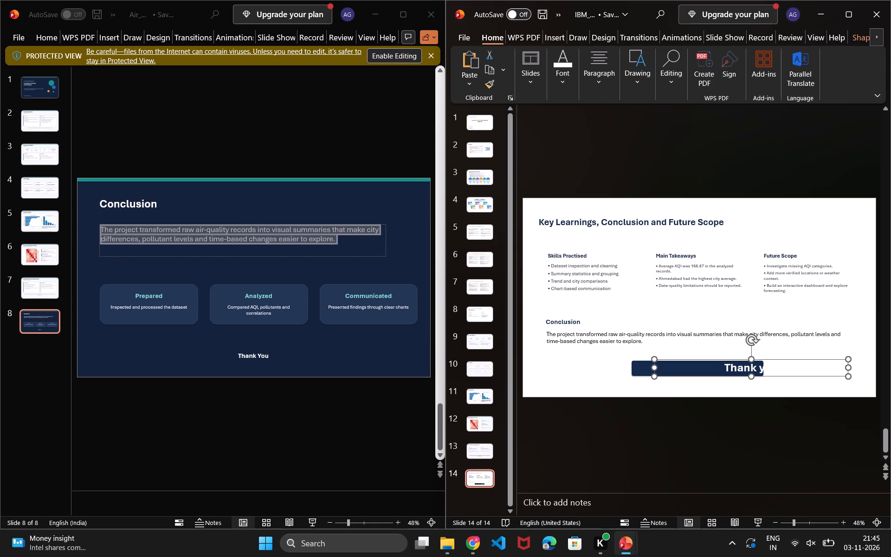
drag(849, 368, 736, 373)
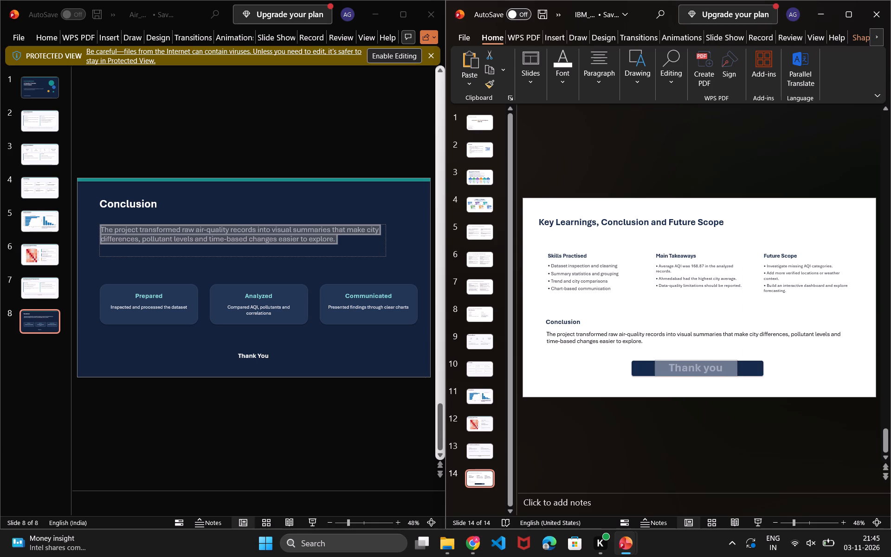
drag(736, 373, 736, 372)
drag(736, 372, 739, 372)
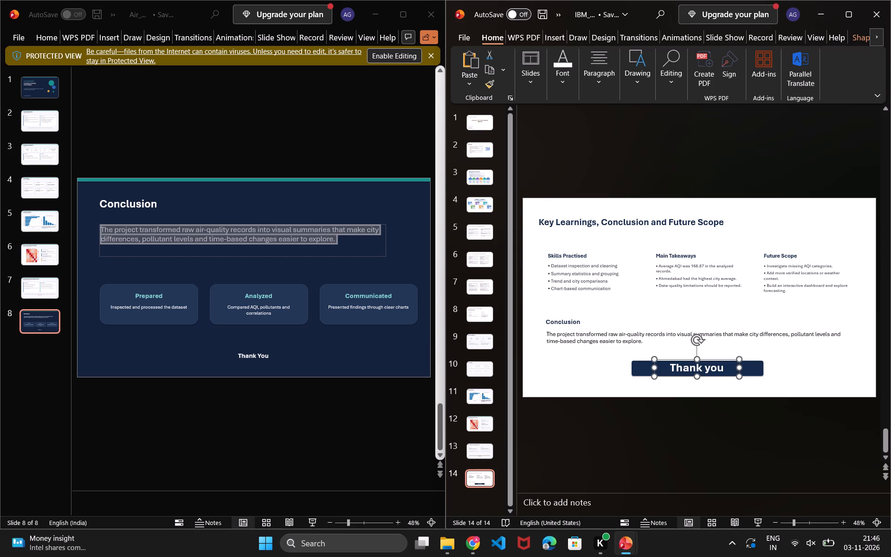
click(707, 360)
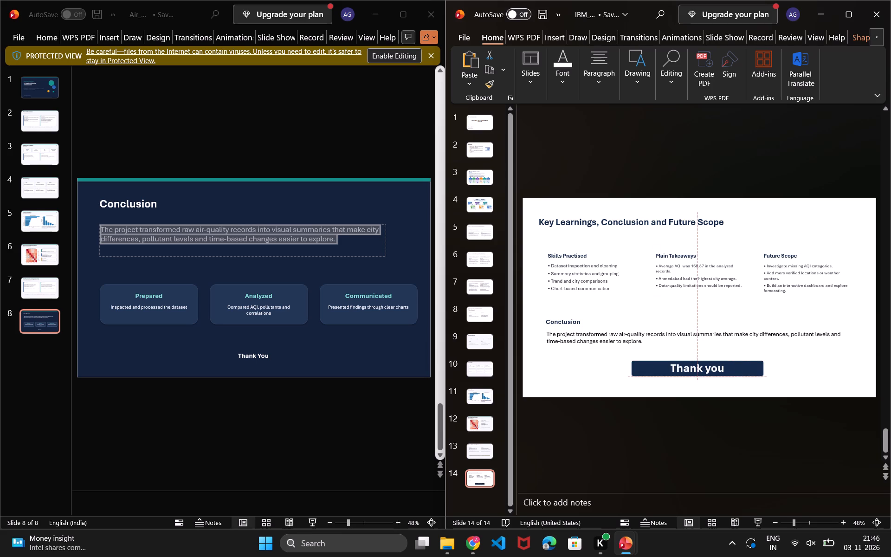
click(803, 361)
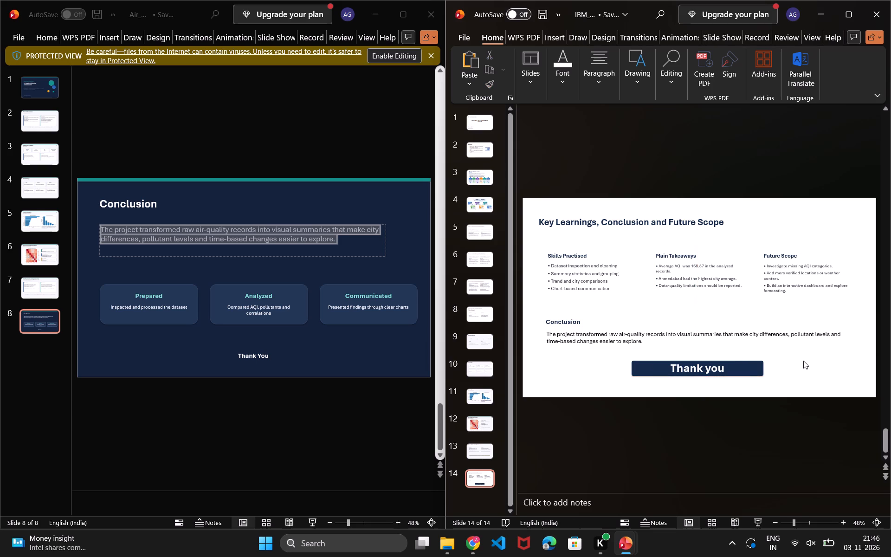
Maximize the IBM presentation window and review its slides backwards from the closing slide to the title slide.
click(839, 14)
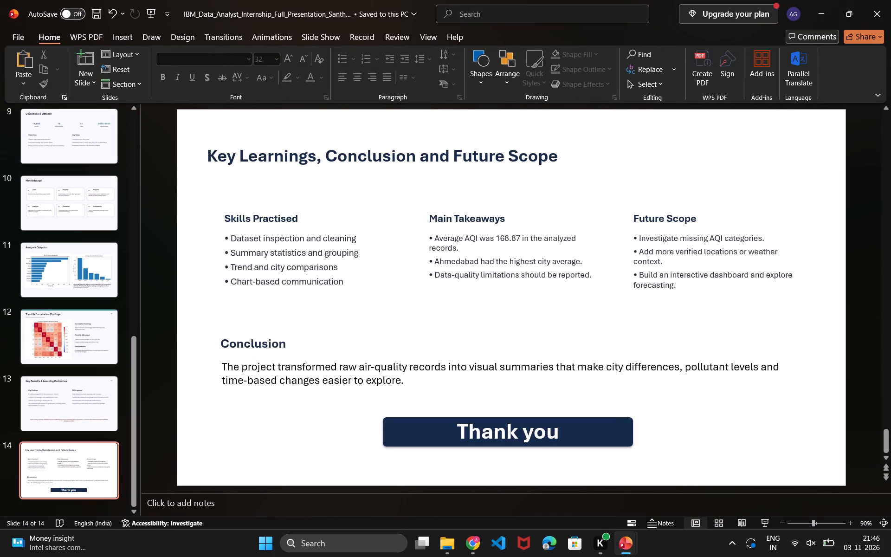
scroll(100, 357, down, 5)
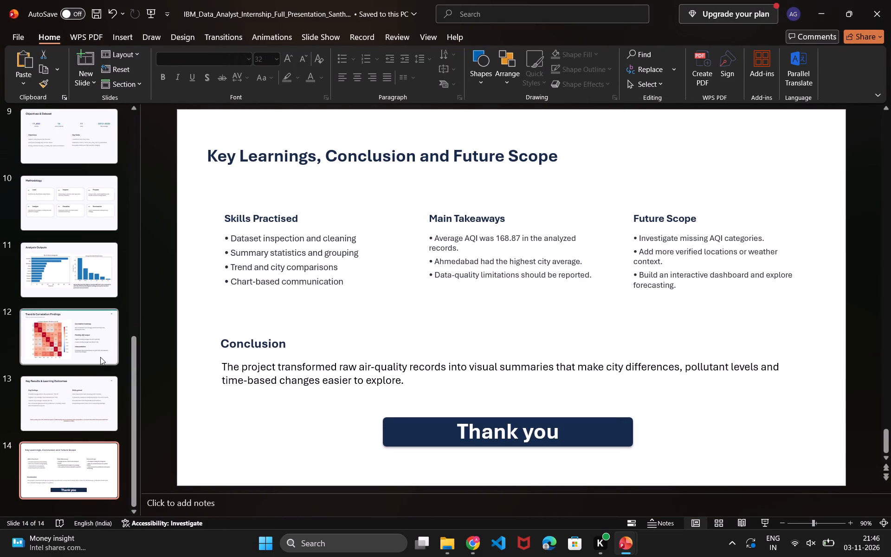
scroll(100, 357, down, 3)
scroll(100, 357, up, 8)
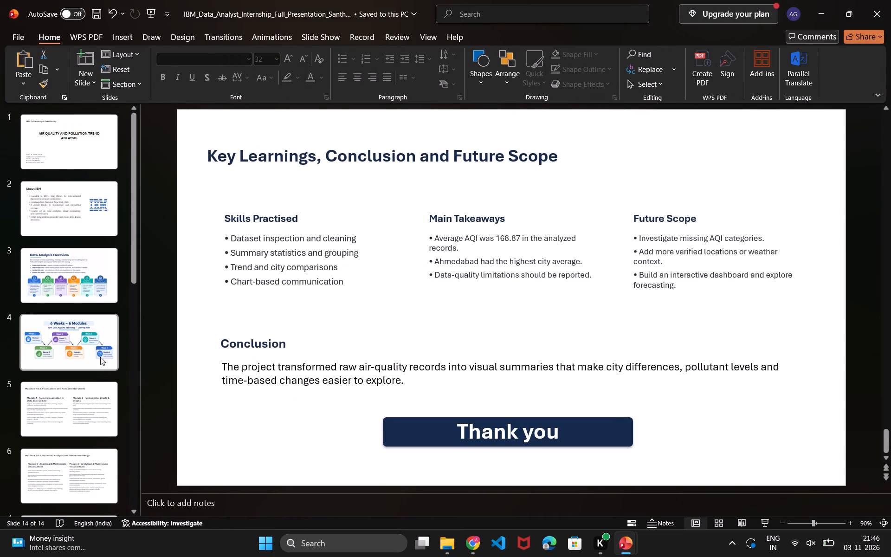
click(166, 350)
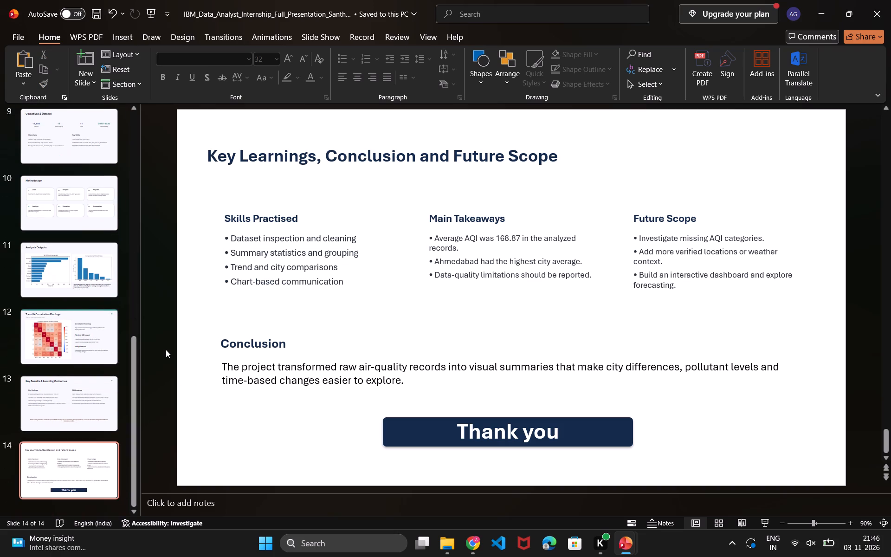
key(Up)
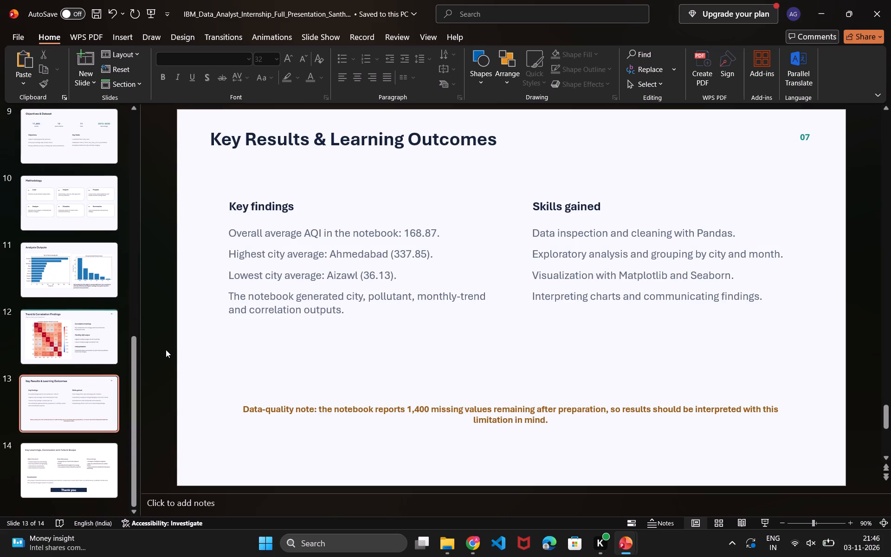
key(Up)
key(Up)
key(Up)
key(Up)
key(Up)
key(Up)
key(Up)
key(Up)
key(Up)
key(Up)
key(Up)
key(Up)
key(Up)
key(Up)
key(Up)
key(Up)
key(Up)
key(Up)
key(Up)
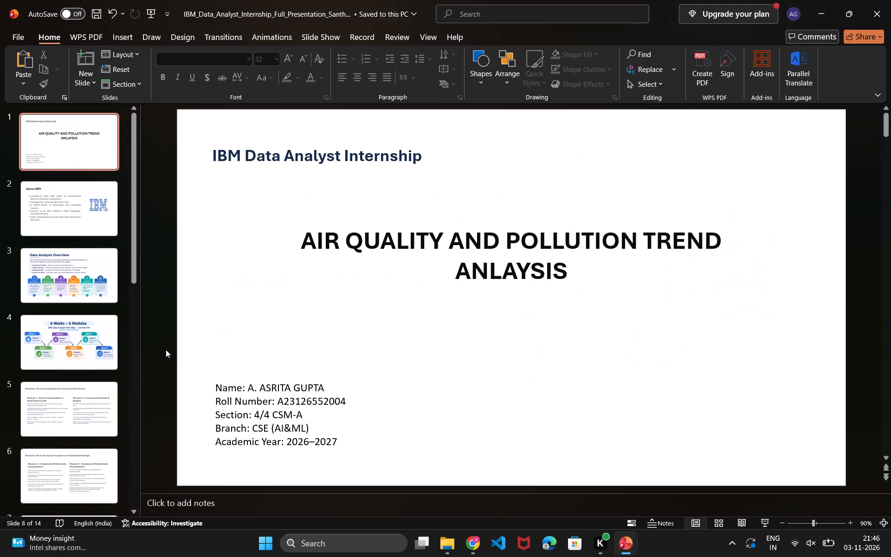
Save the IBM presentation.
key(ctrl+s)
key(ctrl+s)
Bring up the downloaded Air_Quality_Pollution_Trend_Analysis_Internship_PPT deck from File Explorer's recent files, close it and return to the IBM presentation.
click(440, 547)
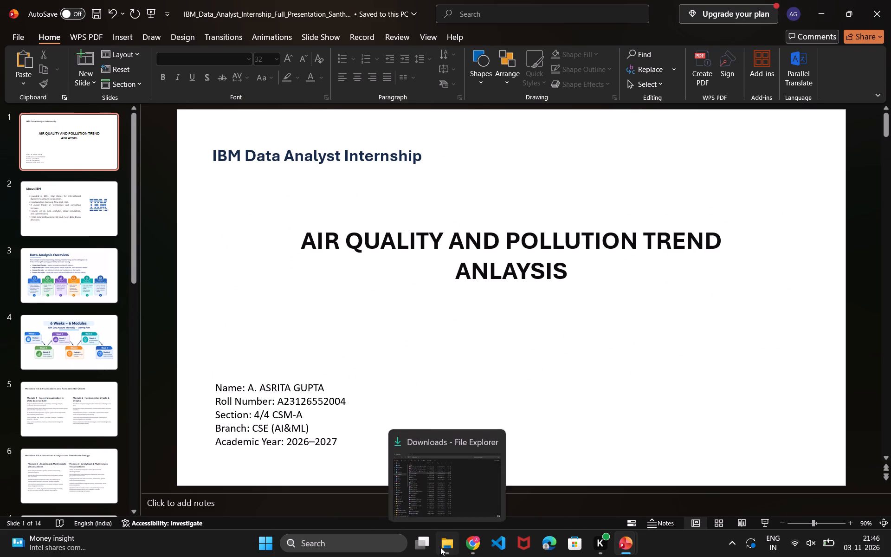
click(78, 87)
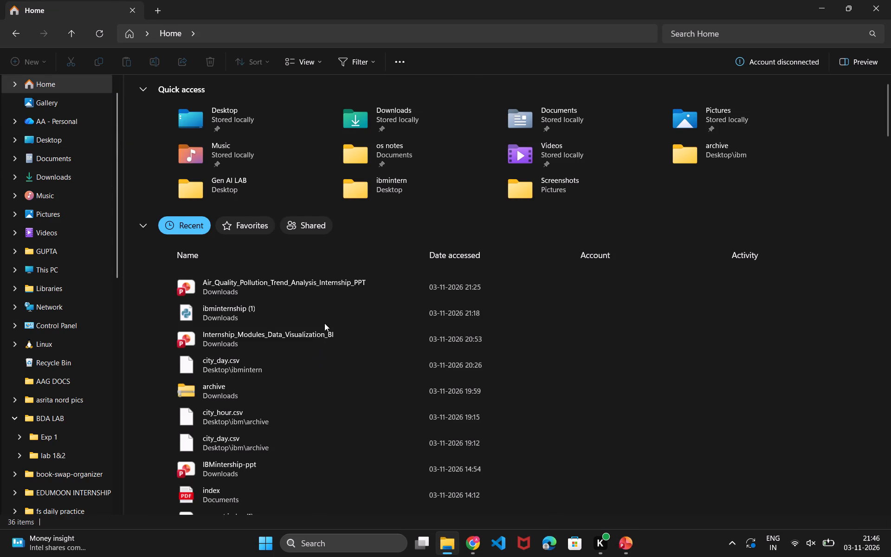
scroll(325, 314, up, 3)
double_click(300, 288)
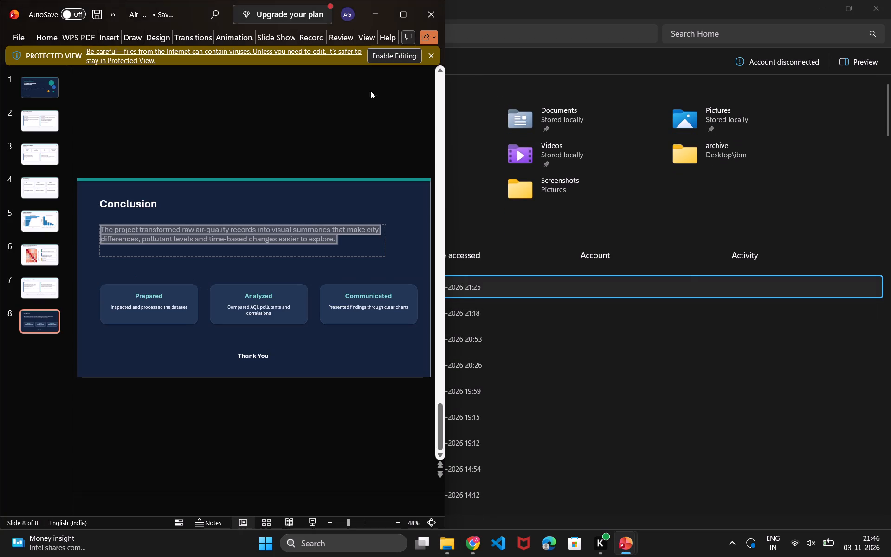
click(433, 16)
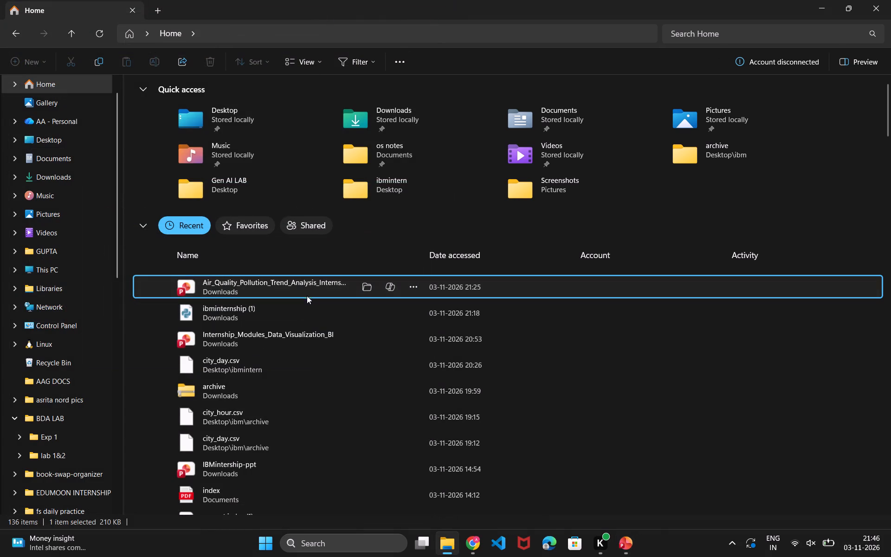
click(823, 10)
Save the presentation as a copy in Downloads, with the file name IBM_Data_Analyst_Internship_Full_Presentation_AAG.
scroll(631, 401, up, 4)
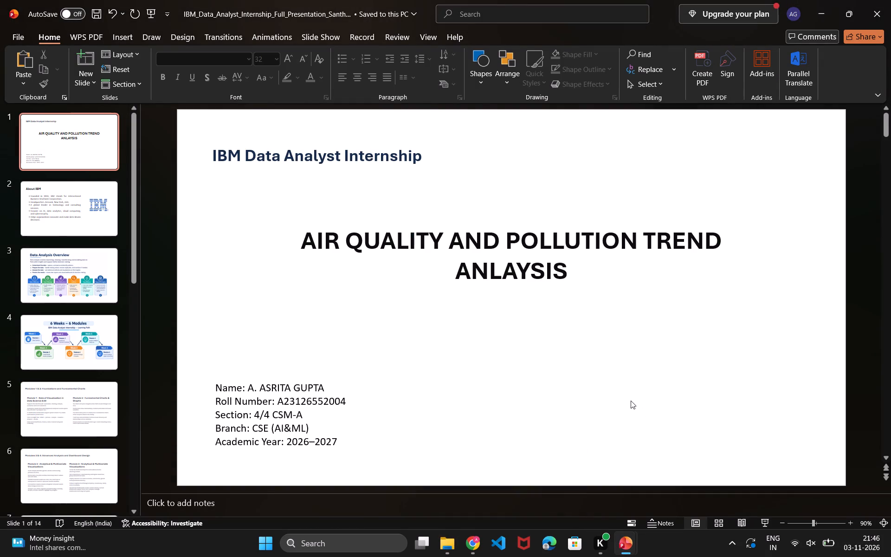
click(21, 34)
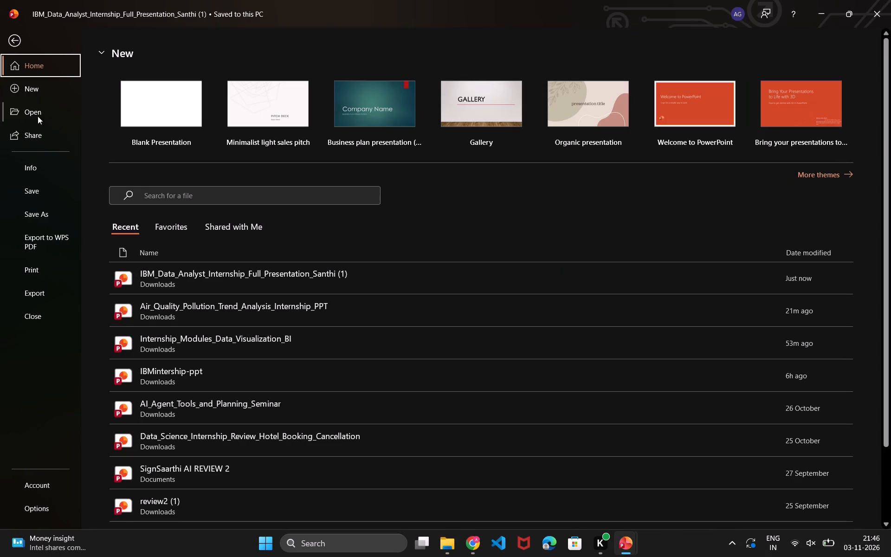
click(42, 211)
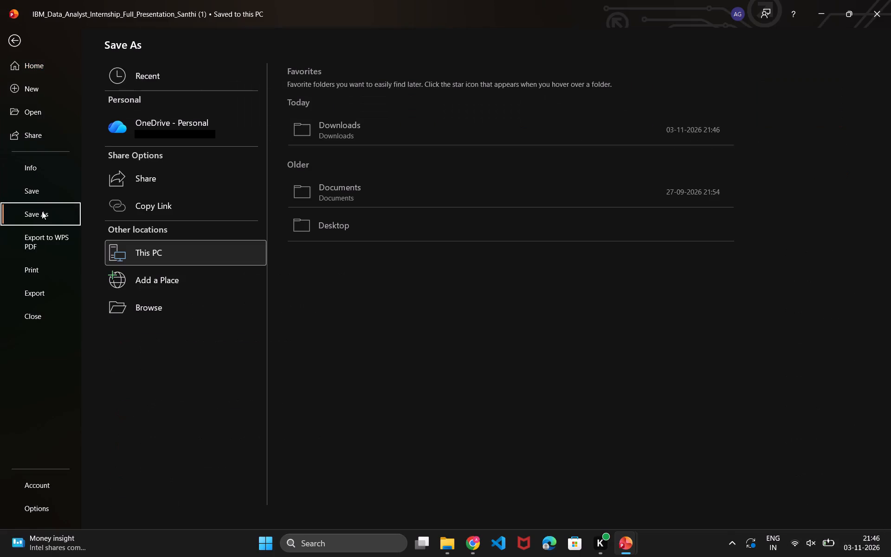
click(125, 296)
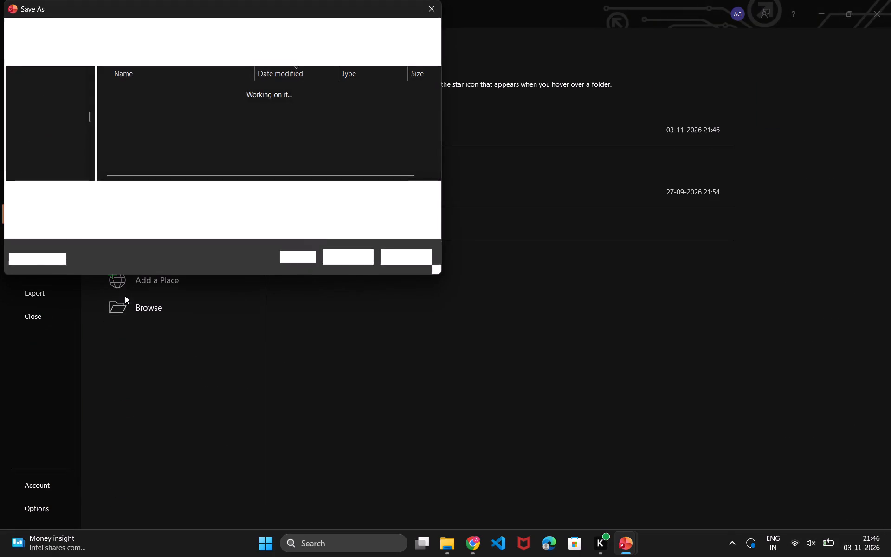
click(266, 194)
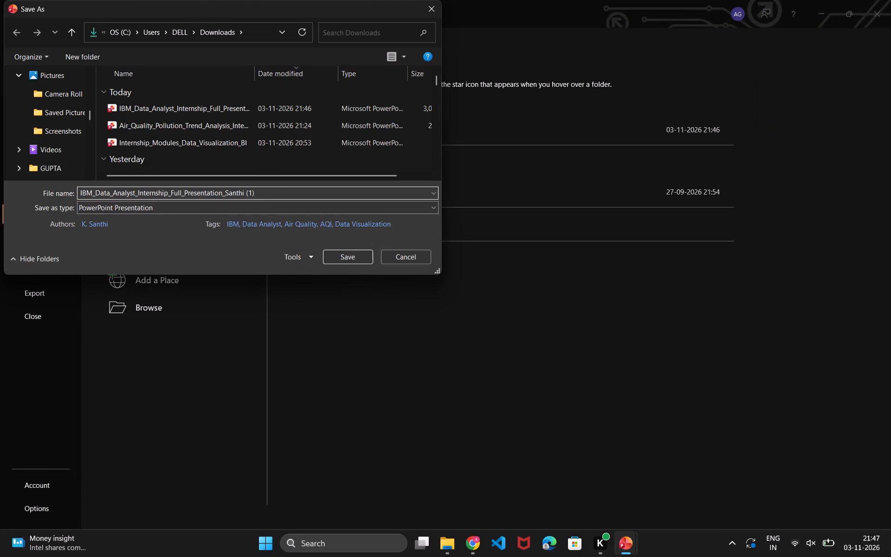
key(BackSpace)
key(BackSpace)
key(BackSpace)
key(BackSpace)
key(BackSpace)
key(BackSpace)
key(BackSpace)
key(BackSpace)
key(BackSpace)
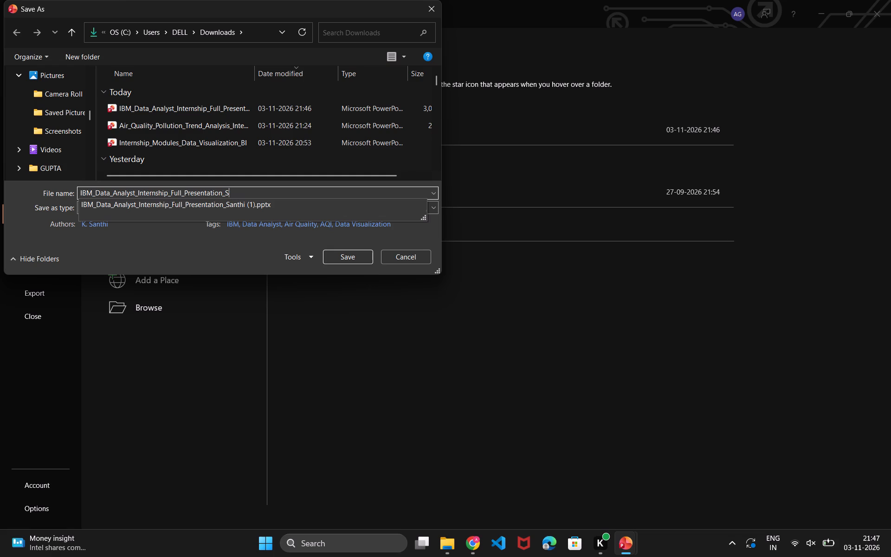
key(BackSpace)
click(235, 191)
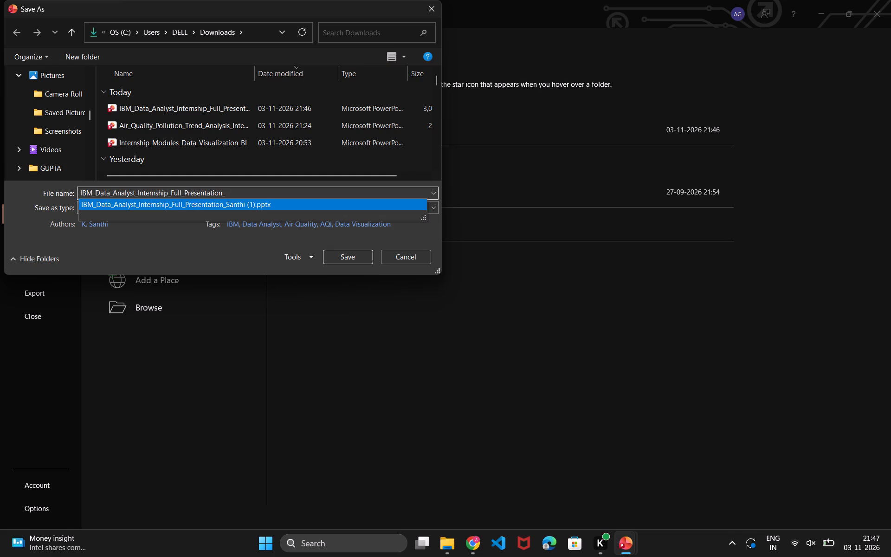
click(235, 191)
key(a)
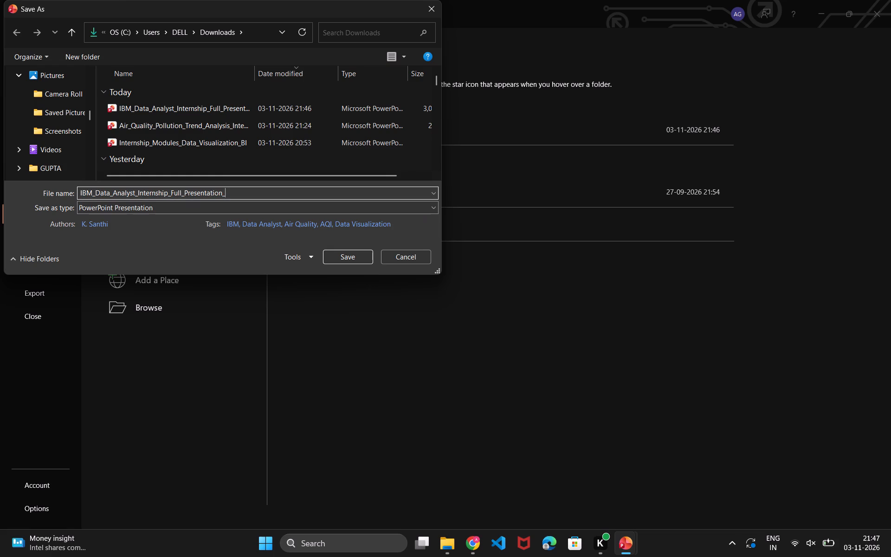
key(a)
key(g)
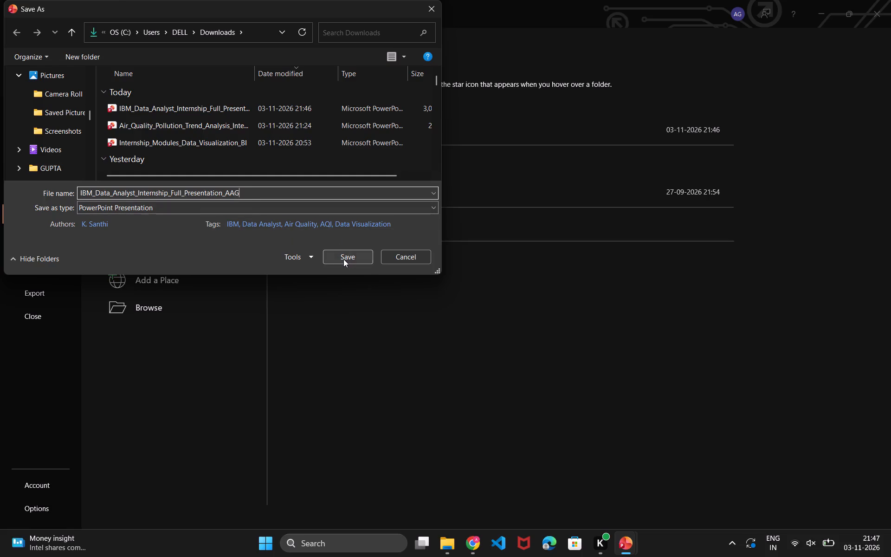
Save the presentation copy to Downloads as IBM_Data_Analyst_Internship_Full_Presentation_AAG.
click(343, 259)
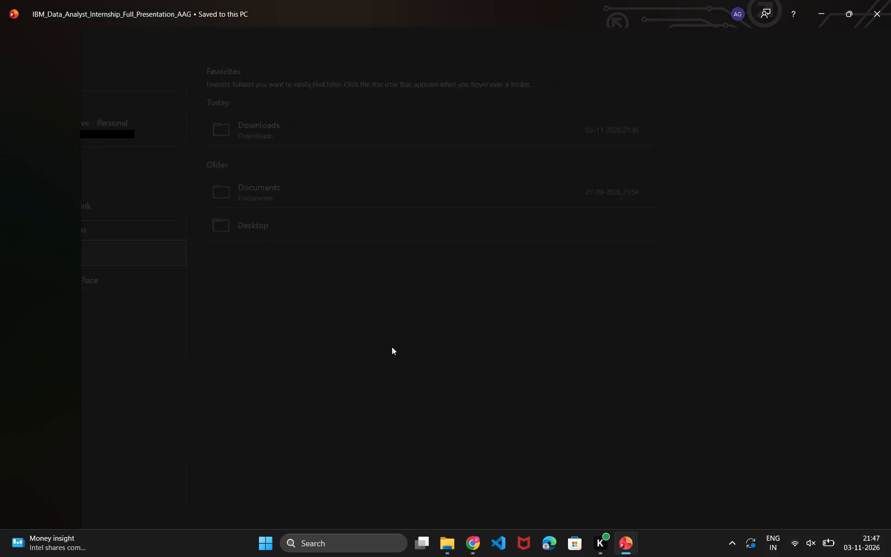
Copy the newly saved IBM_Data_Analyst_Internship_Full_Presentation_AAG file from File Explorer's recent files.
click(443, 536)
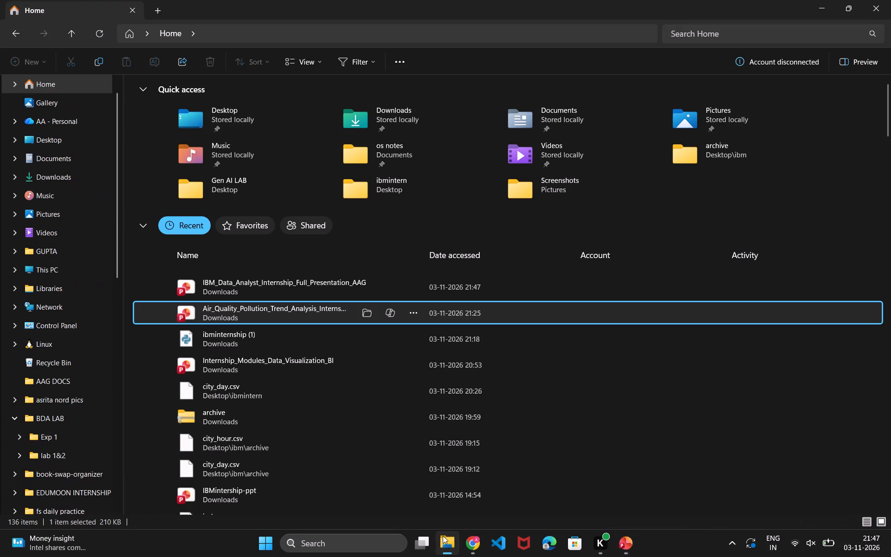
click(418, 285)
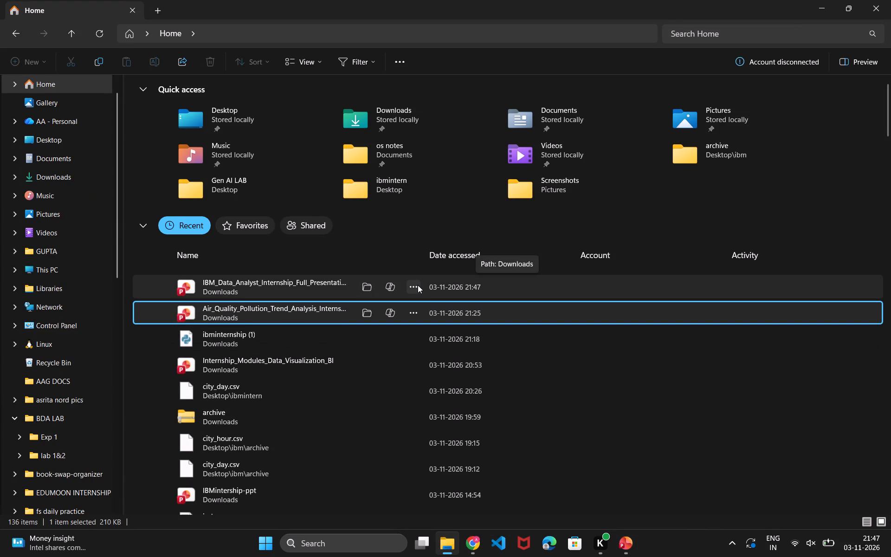
click(436, 128)
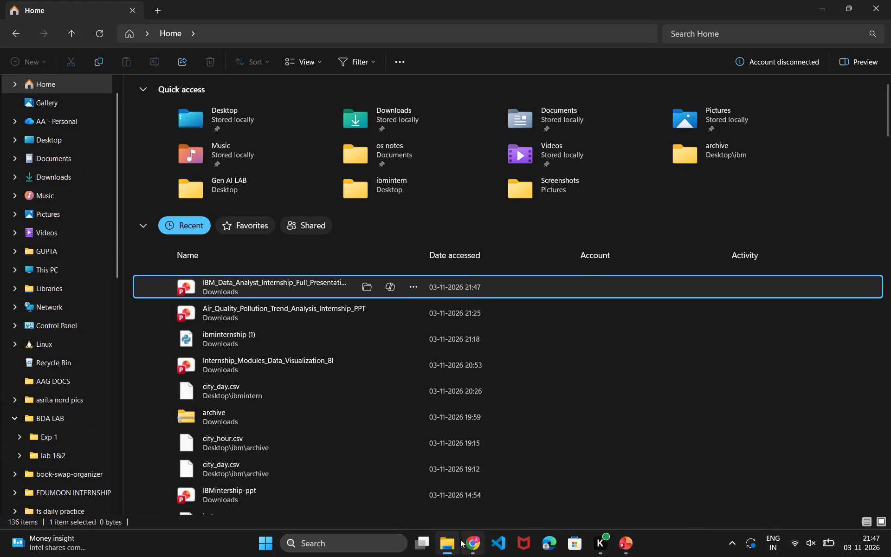
Switch to Chrome, maximize its window and close the Jupyter Home page while keeping the ibminternship notebook open.
click(475, 541)
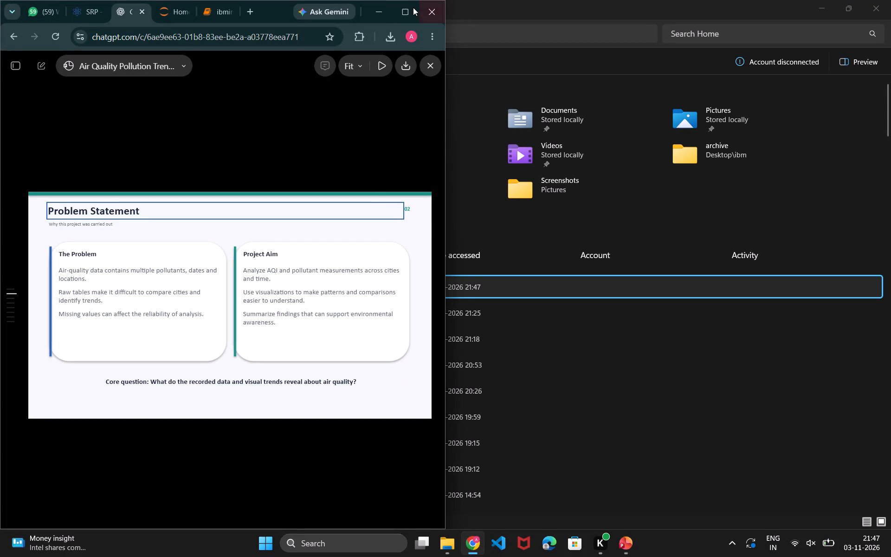
click(411, 4)
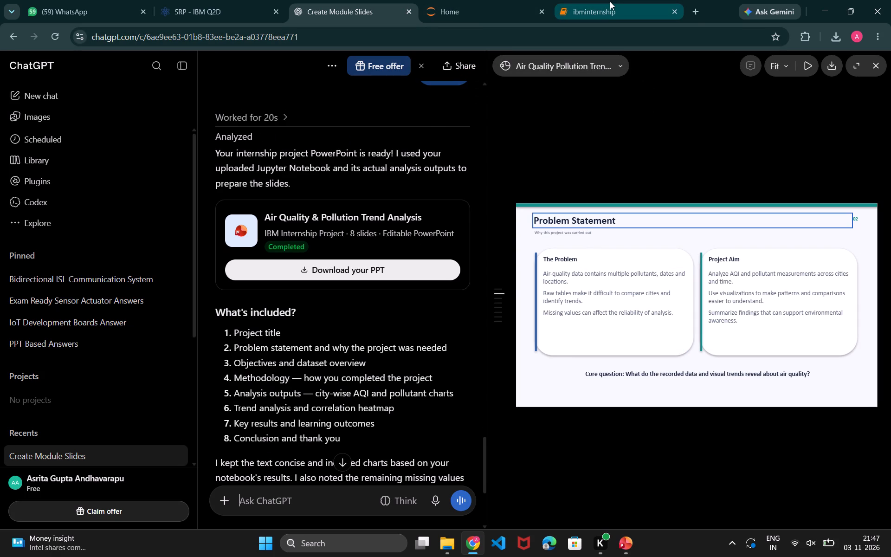
click(627, 13)
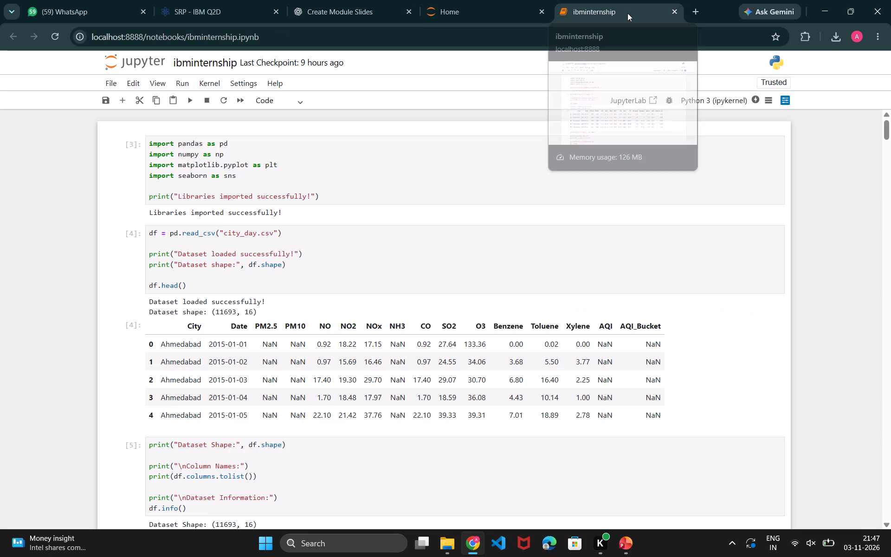
click(543, 11)
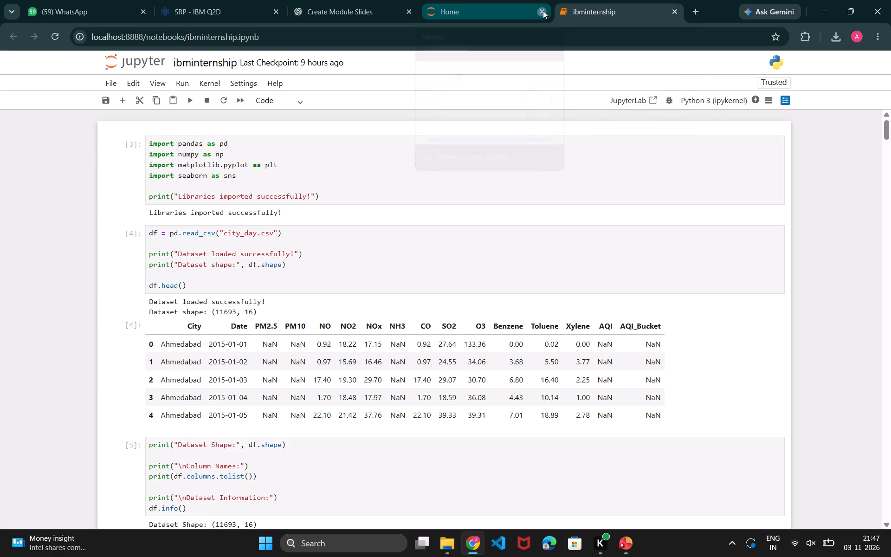
Go past the ChatGPT Create Module Slides chat to the SRP - IBM Q2D site's Data Science UG3L3Mod6 document.
click(352, 9)
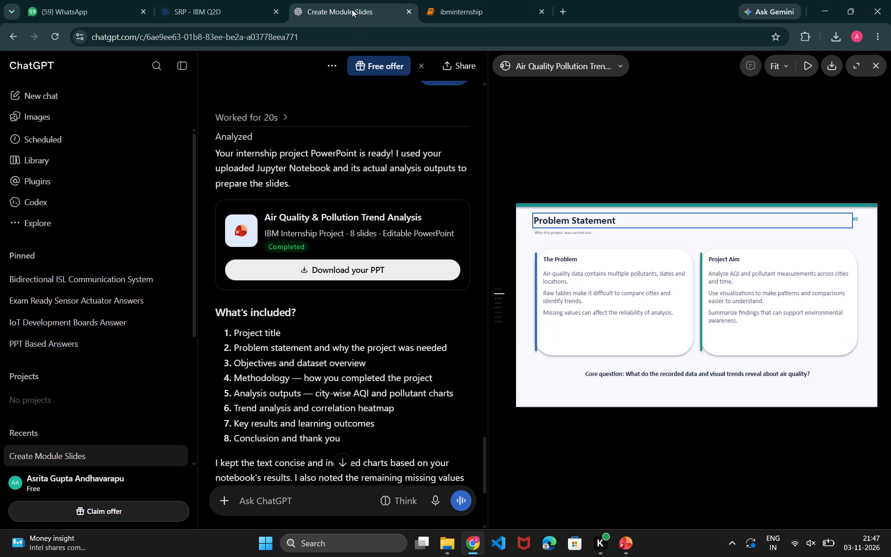
click(203, 9)
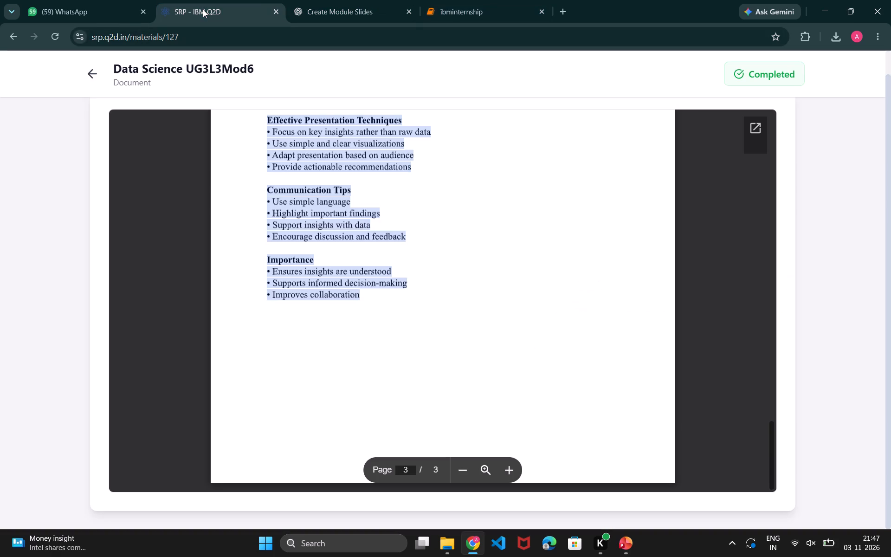
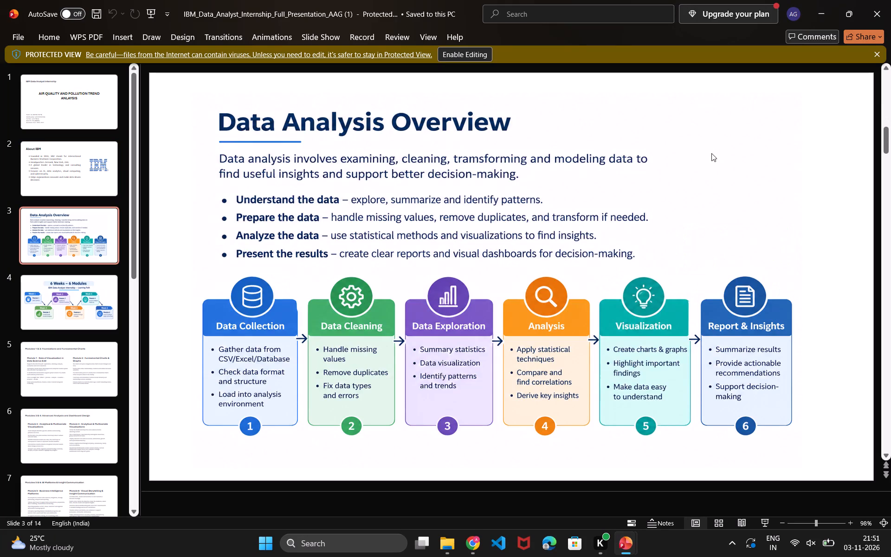
Review the downloaded copy's slides forward from the Data Analysis Overview slide to the closing Thank you slide.
key(Down)
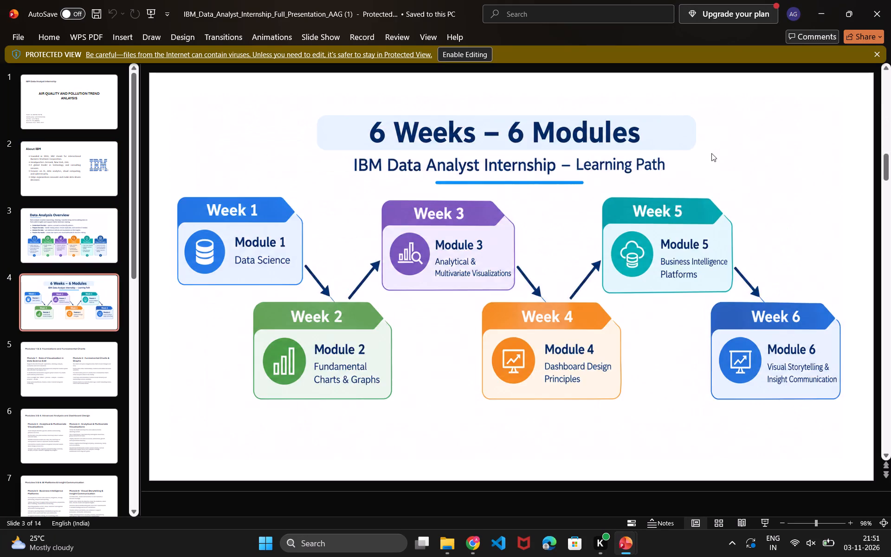
key(Down)
key(Down)
key(Down)
key(Down)
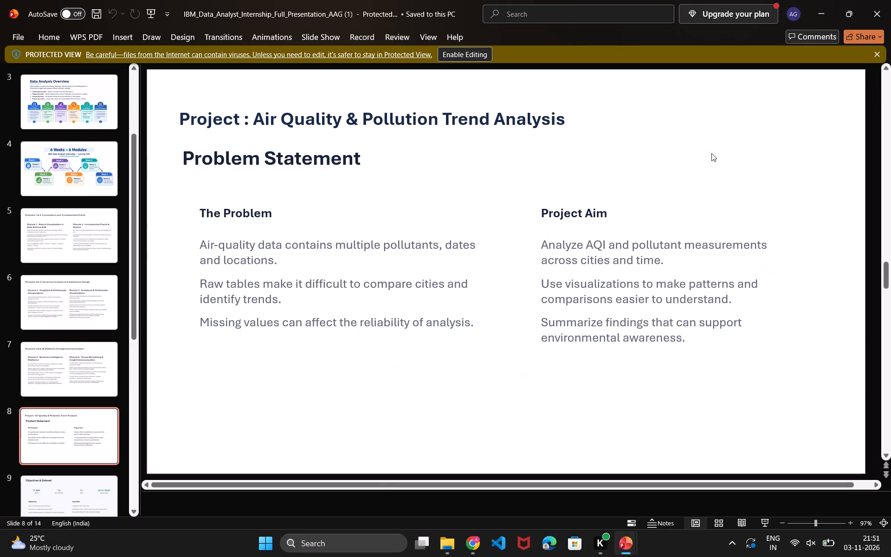
key(Down)
key(Up)
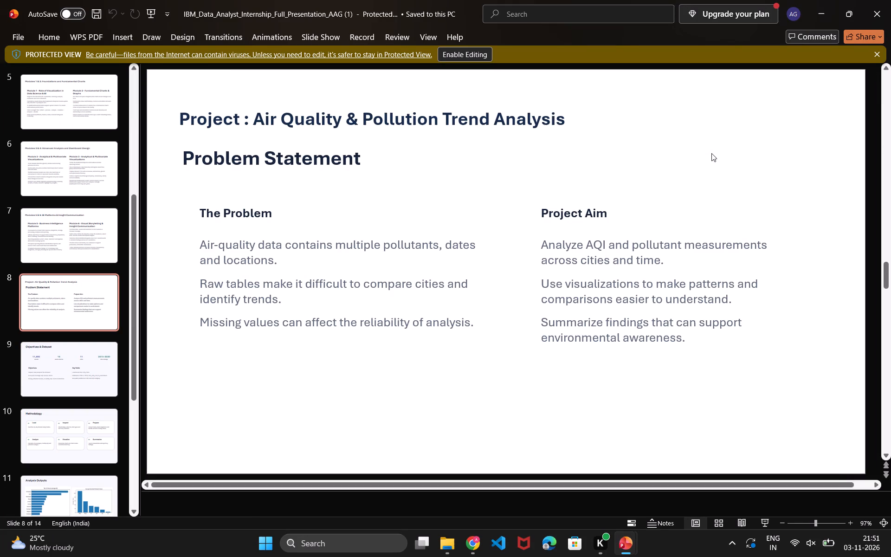
key(Down)
key(Down)
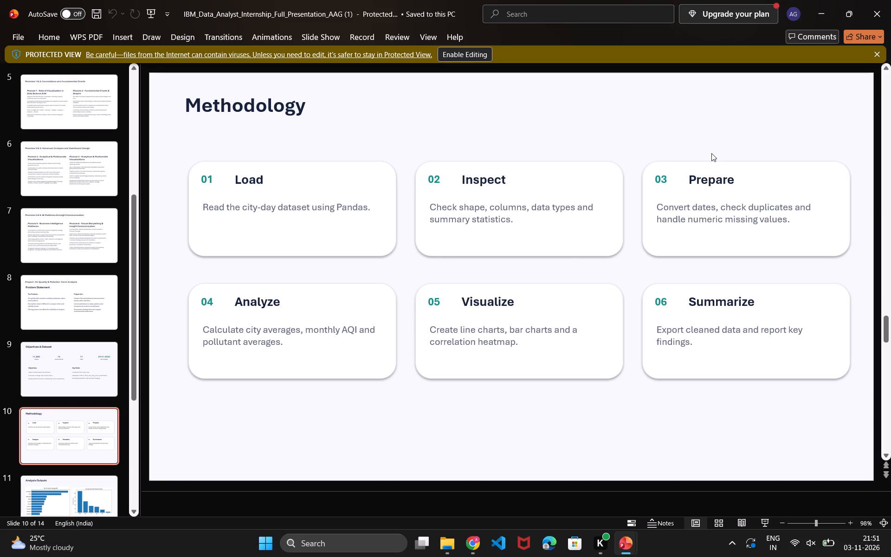
key(Down)
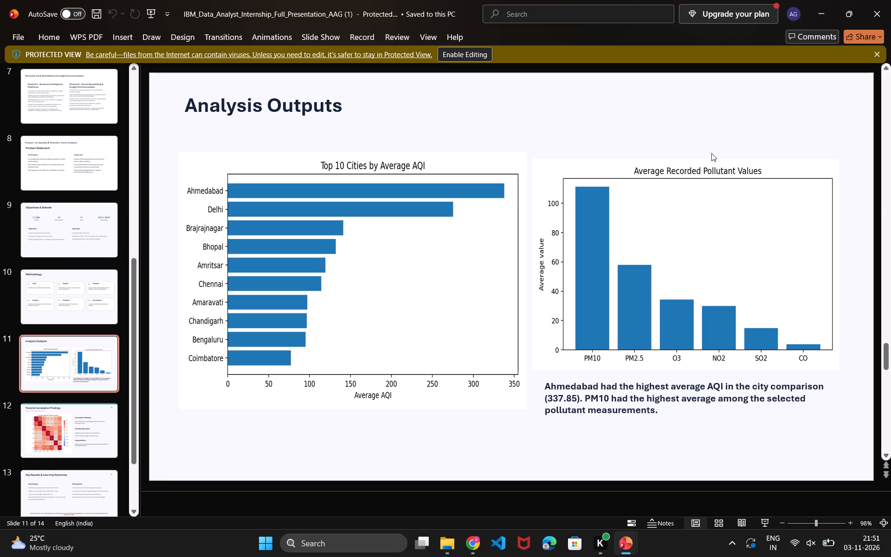
key(Down)
key(Down)
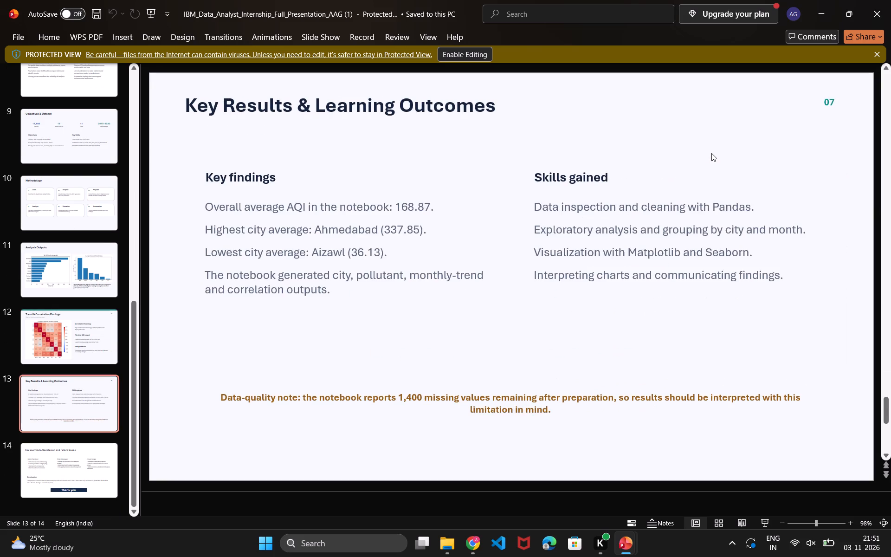
key(Down)
key(Down)
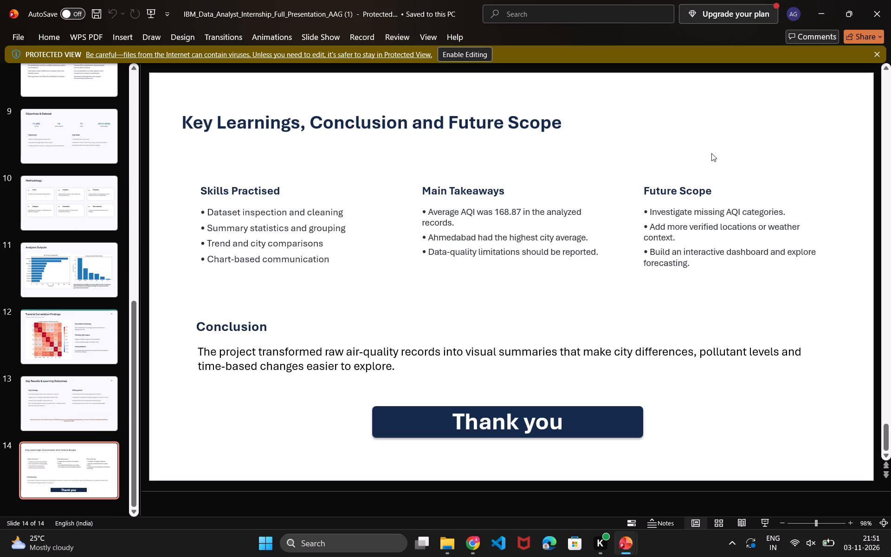
Recheck the slides between Methodology and Key Results & Learning Outcomes, ending on the Trend & Correlation Findings slide.
key(Up)
key(Up)
key(Up)
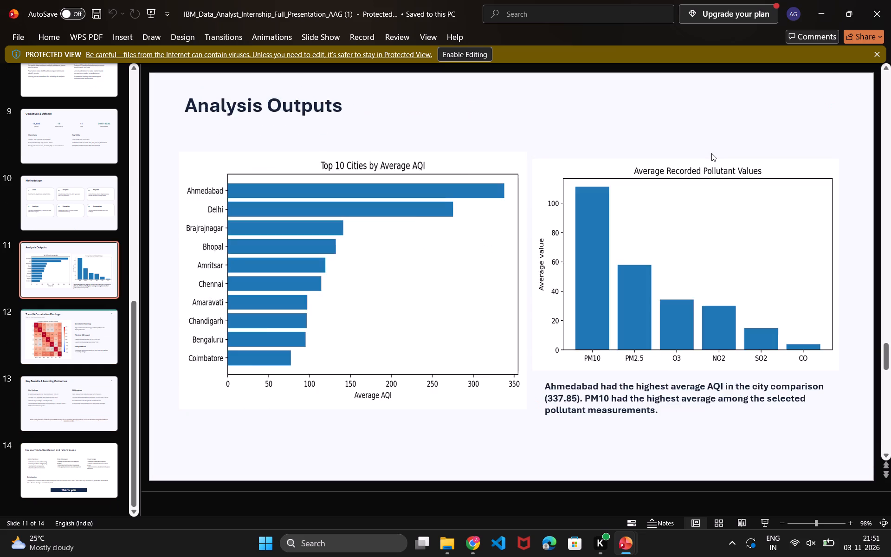
key(Up)
key(Down)
key(Down)
key(Down)
key(Up)
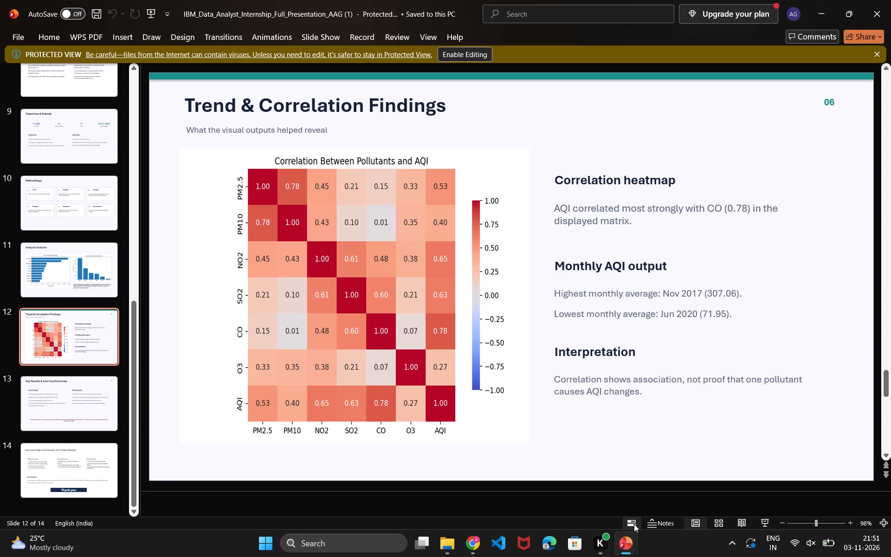
Enable editing of the protected presentation and delete the teal bar along the top edge of the Trend & Correlation Findings slide.
click(465, 53)
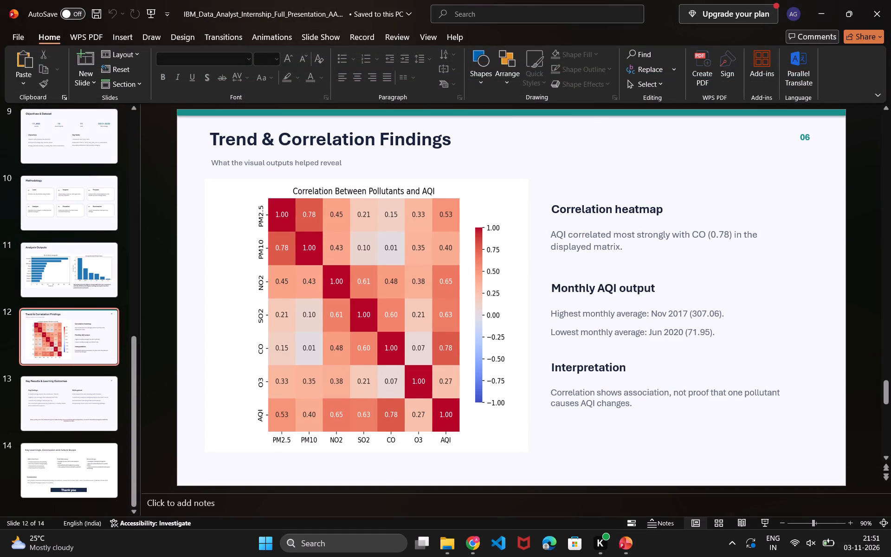
click(595, 117)
key(BackSpace)
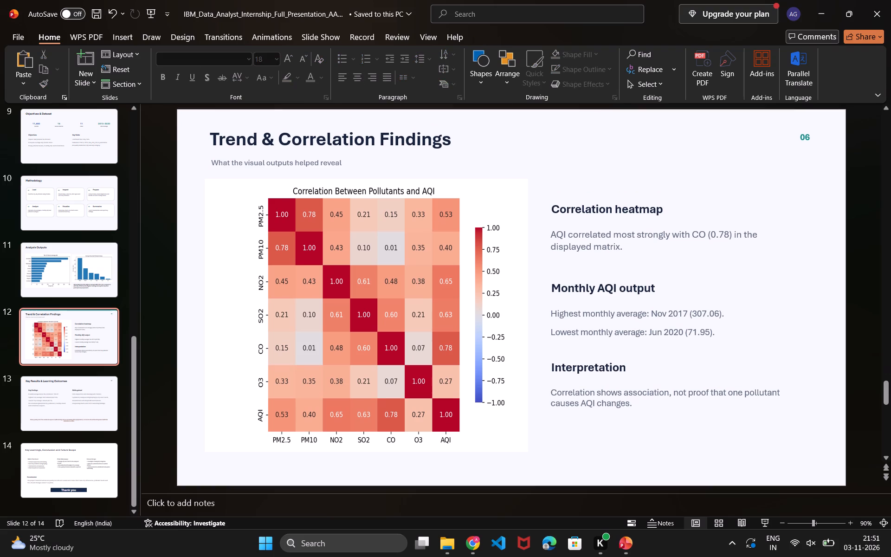
Delete the 06 slide number text box from the Trend & Correlation Findings slide.
click(803, 134)
click(803, 131)
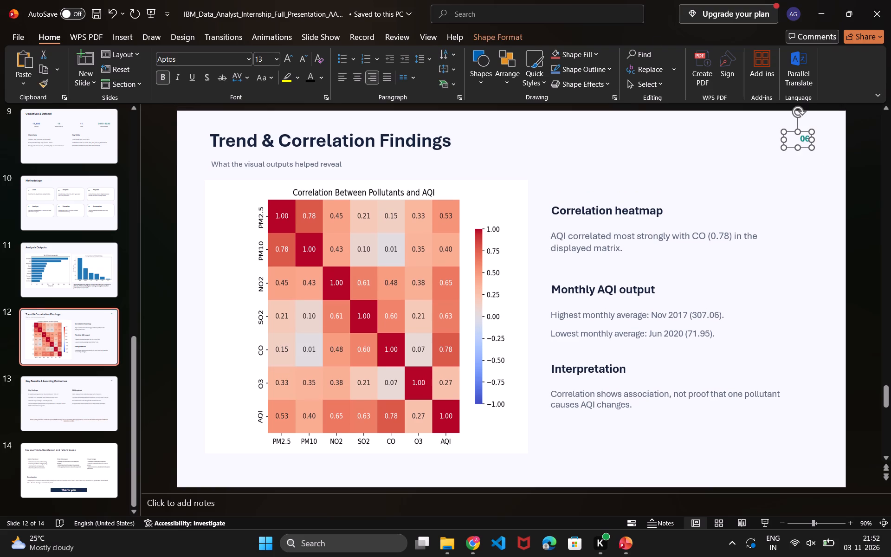
key(BackSpace)
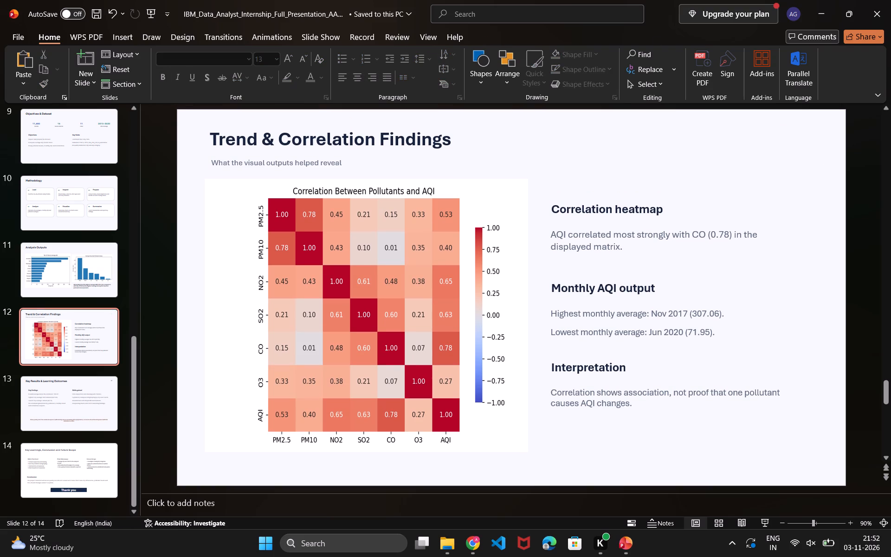
Save the presentation.
key(ctrl+s)
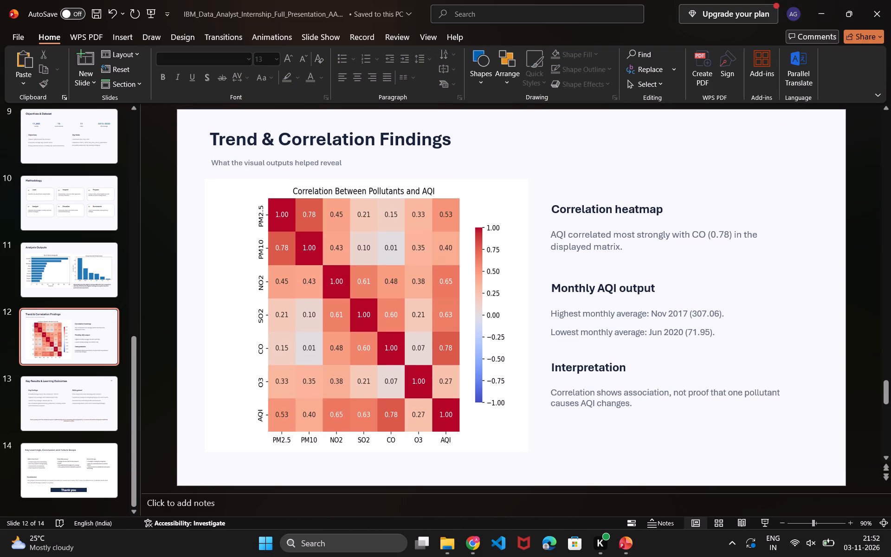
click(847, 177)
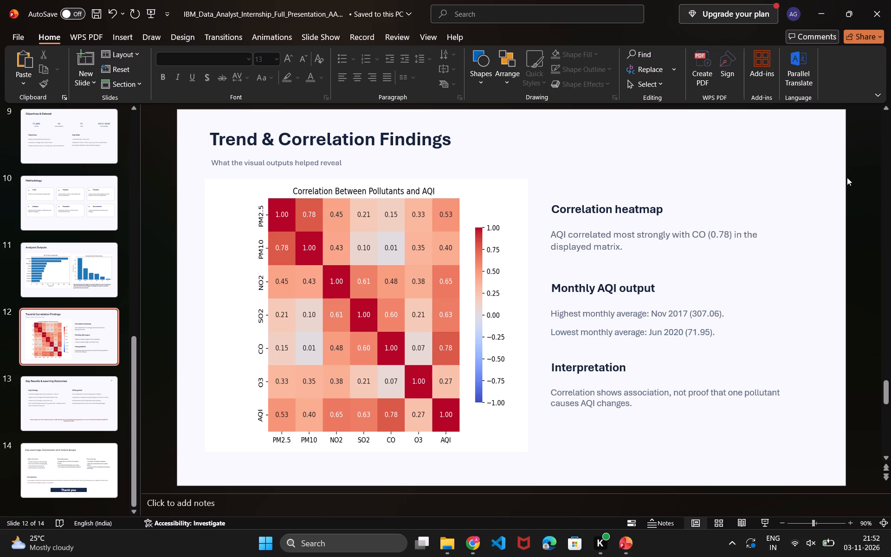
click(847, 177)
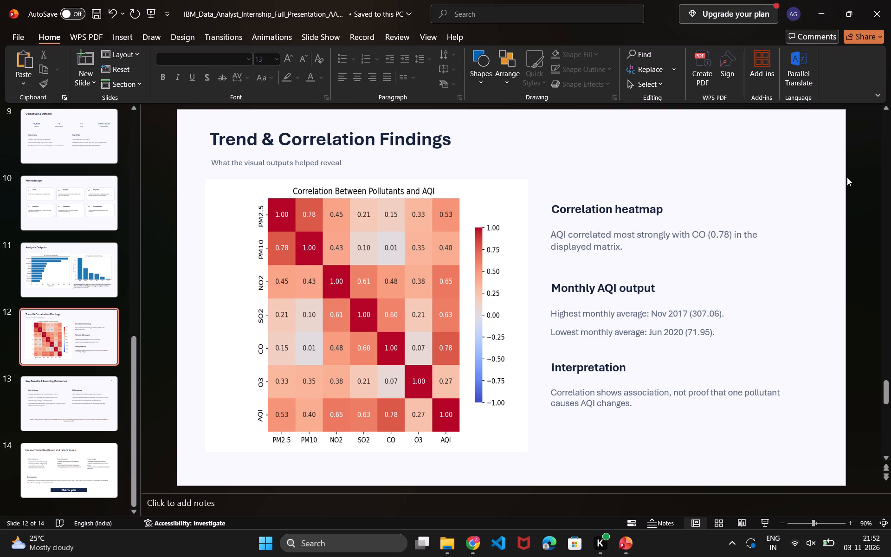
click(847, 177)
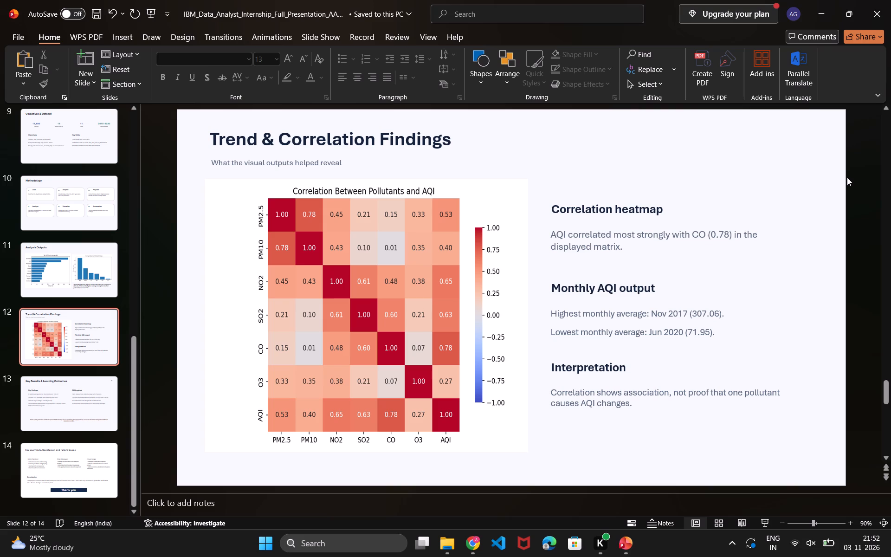
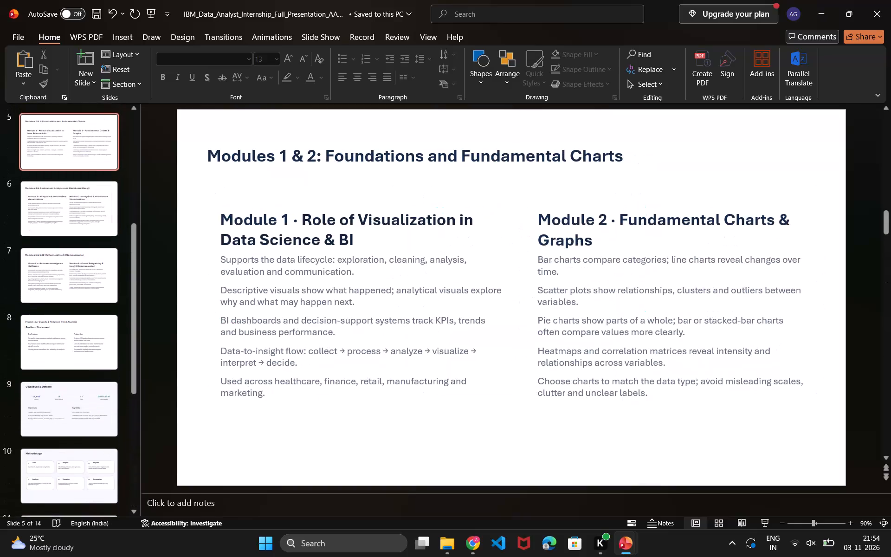
Go back through the saved presentation's slides to the opening IBM Data Analyst Internship title slide.
scroll(544, 383, up, 4)
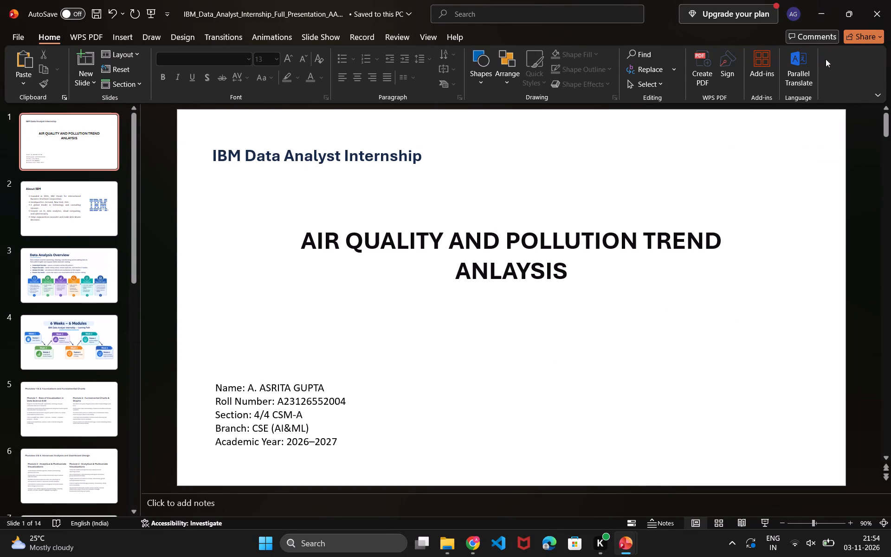